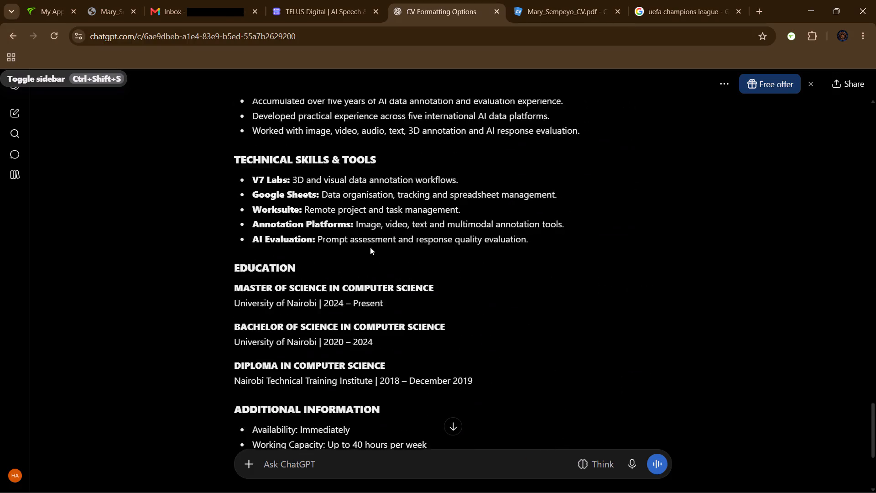
Copy the complete copy-ready CV response at the end of the ChatGPT conversation.
{"action": "scroll", "coordinate": [370, 247], "scroll_direction": "down", "scroll_amount": 14}
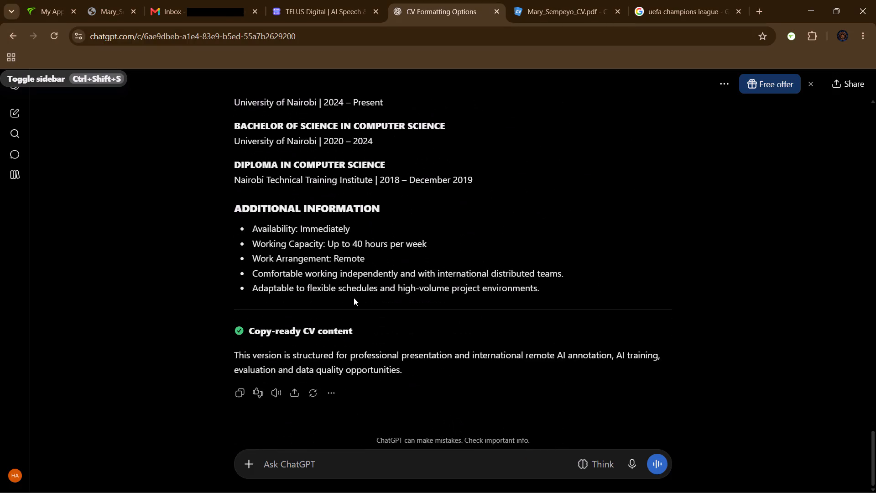
{"action": "left_click", "coordinate": [240, 394]}
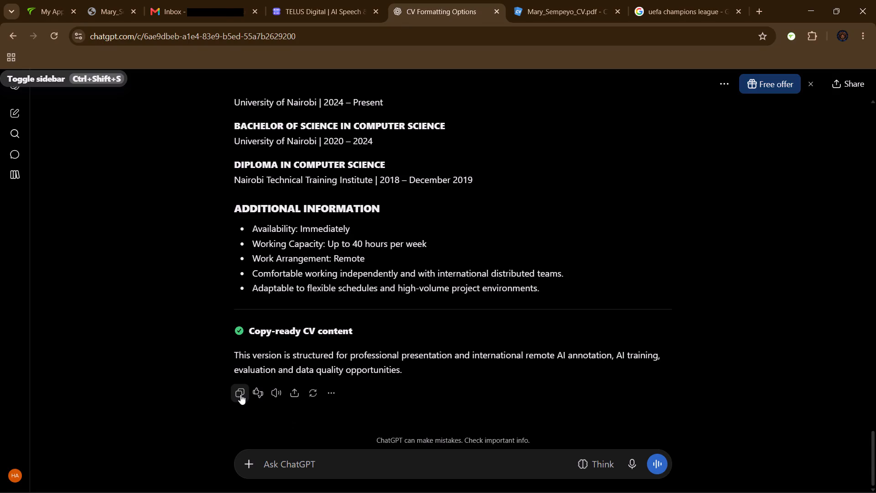
Switch to the CV Wizard editor with the open resume.
{"action": "left_click", "coordinate": [543, 8]}
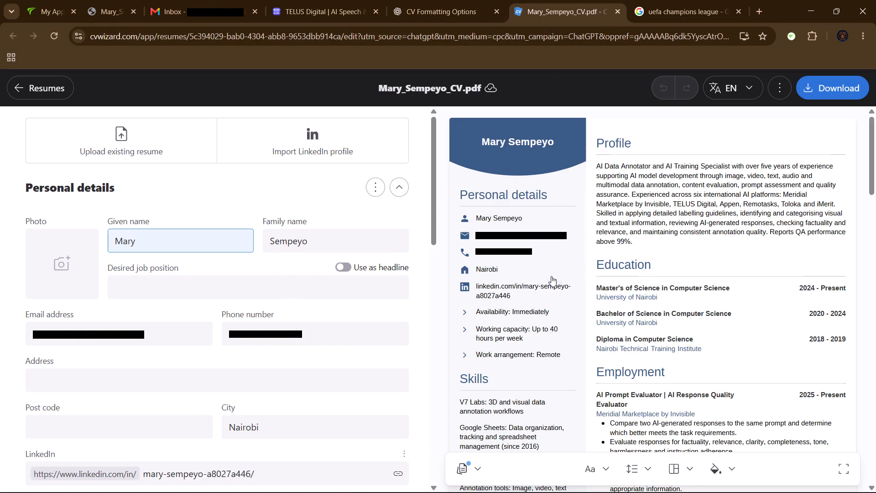
Read through the whole CV preview, from the profile and employment entries to the achievements and core competencies.
{"action": "scroll", "coordinate": [696, 319], "scroll_direction": "down", "scroll_amount": 2}
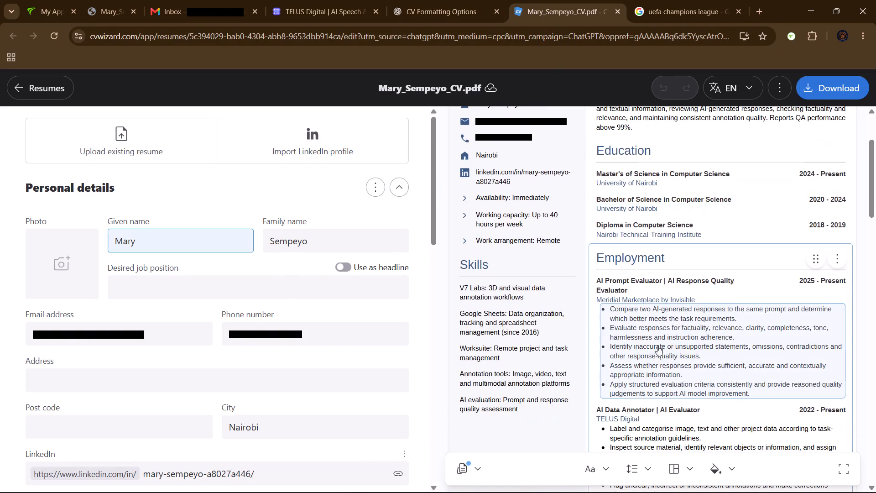
{"action": "scroll", "coordinate": [658, 322], "scroll_direction": "down", "scroll_amount": 1}
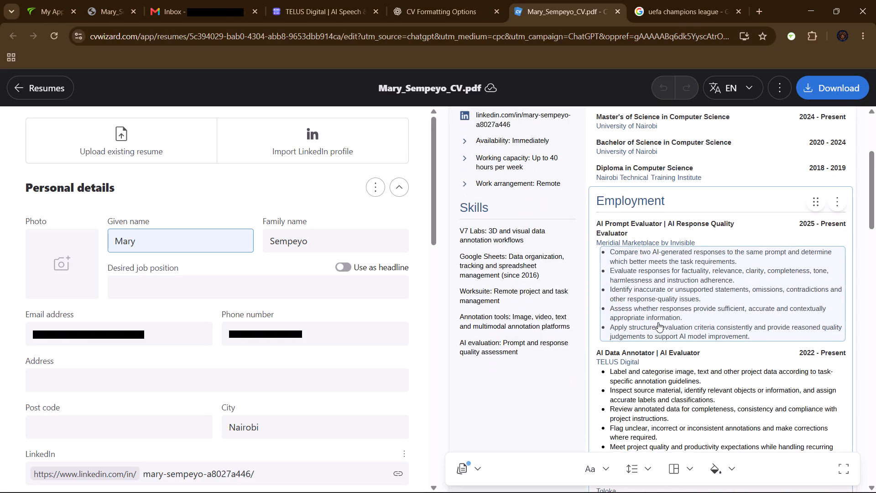
{"action": "scroll", "coordinate": [658, 322], "scroll_direction": "down", "scroll_amount": 1}
{"action": "scroll", "coordinate": [715, 335], "scroll_direction": "down", "scroll_amount": 2}
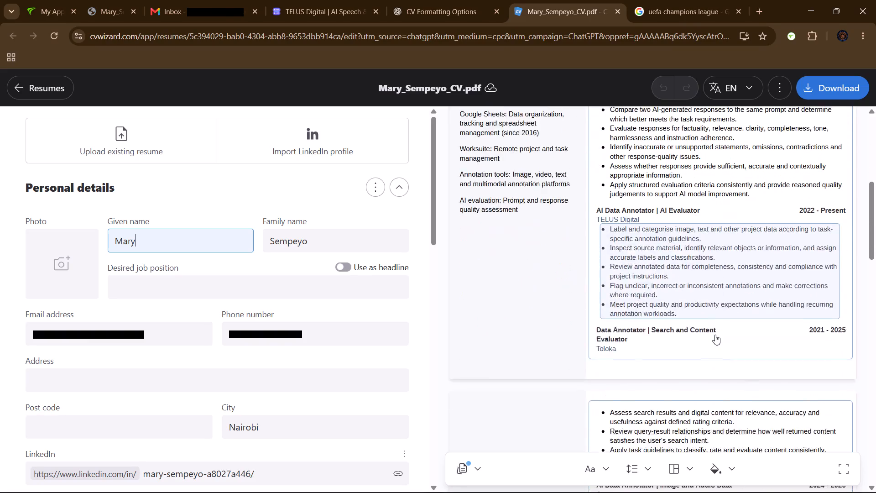
{"action": "scroll", "coordinate": [704, 327], "scroll_direction": "down", "scroll_amount": 2}
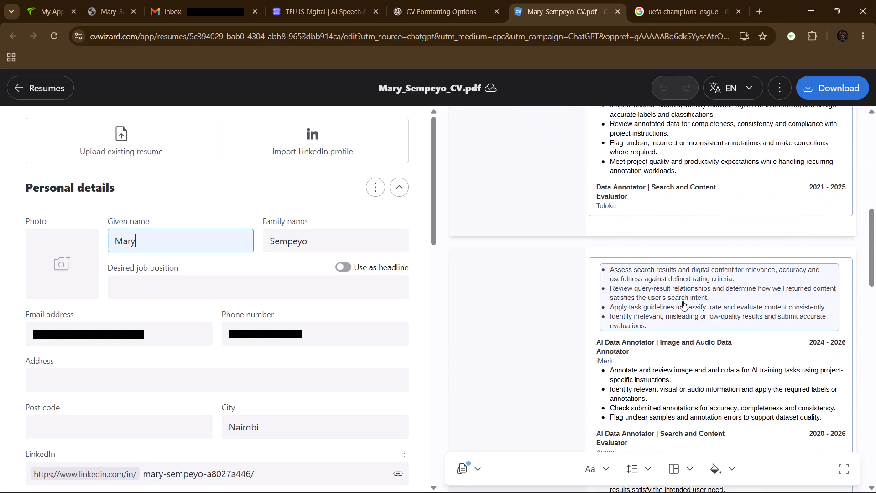
{"action": "scroll", "coordinate": [683, 301], "scroll_direction": "down", "scroll_amount": 10}
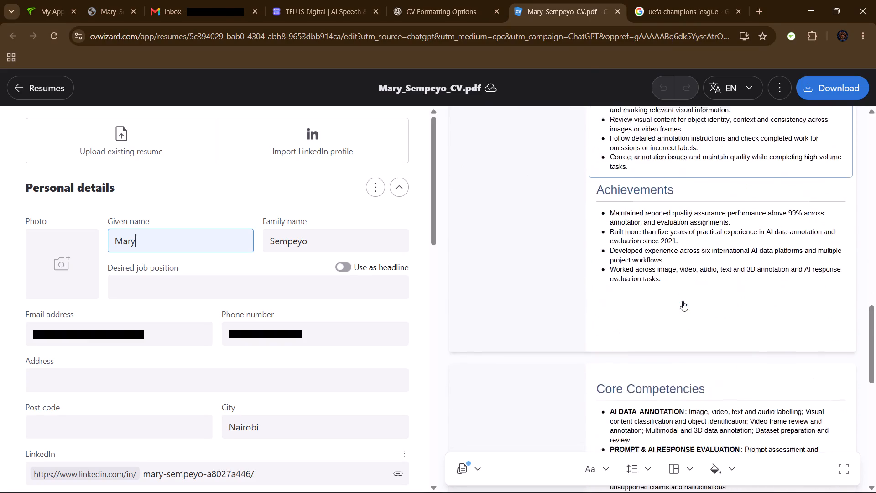
{"action": "scroll", "coordinate": [683, 301], "scroll_direction": "down", "scroll_amount": 11}
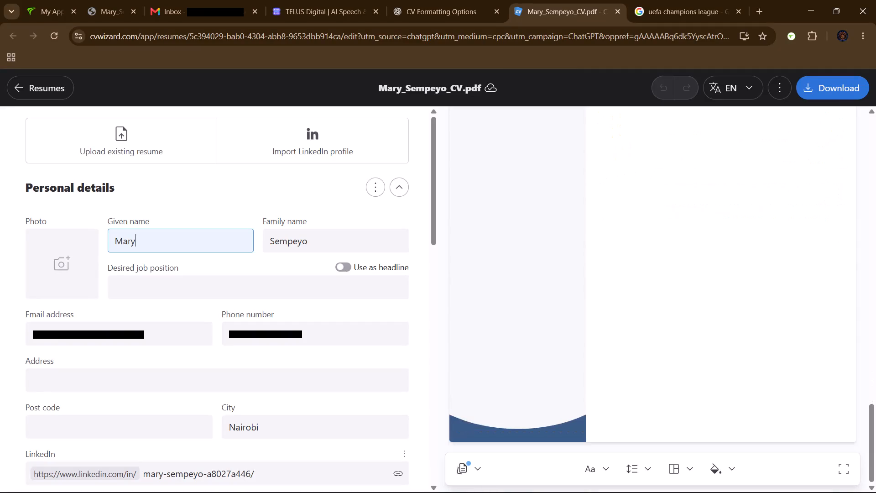
{"action": "scroll", "coordinate": [683, 301], "scroll_direction": "down", "scroll_amount": 1}
Look over the editor's form sections, from Personal details to Core Competencies, and review the preview again back to its first page.
{"action": "left_click", "coordinate": [160, 288]}
{"action": "scroll", "coordinate": [220, 284], "scroll_direction": "down", "scroll_amount": 4}
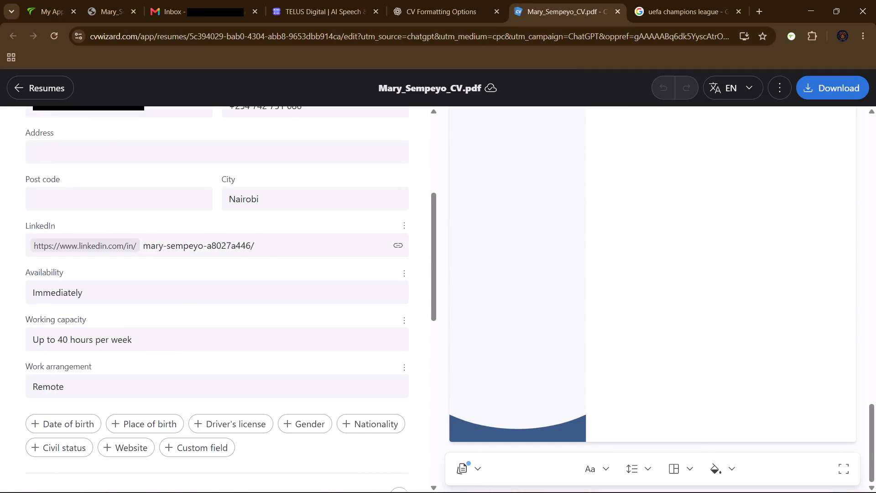
{"action": "scroll", "coordinate": [220, 284], "scroll_direction": "down", "scroll_amount": 4}
{"action": "scroll", "coordinate": [159, 322], "scroll_direction": "down", "scroll_amount": 9}
{"action": "scroll", "coordinate": [158, 320], "scroll_direction": "up", "scroll_amount": 1}
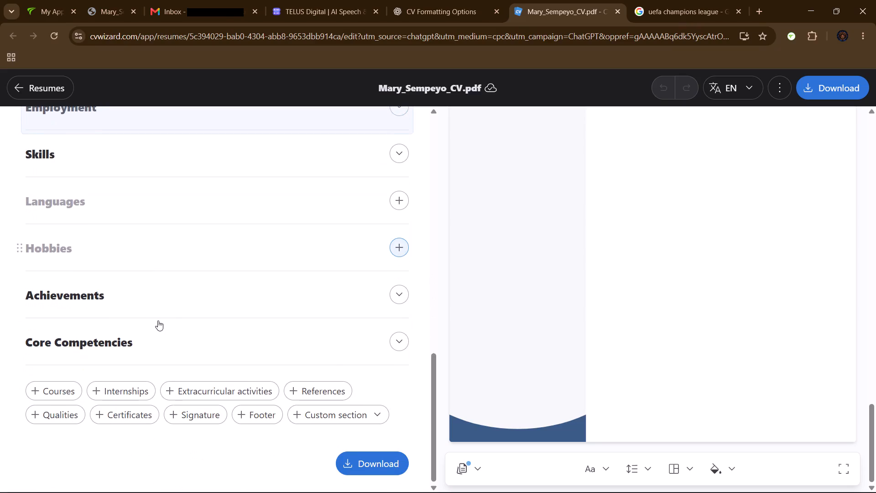
{"action": "scroll", "coordinate": [158, 320], "scroll_direction": "down", "scroll_amount": 1}
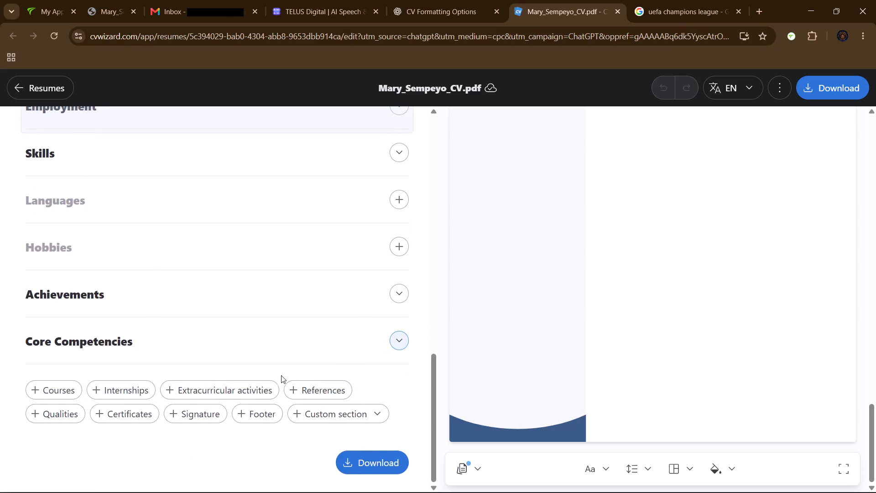
{"action": "scroll", "coordinate": [333, 337], "scroll_direction": "up", "scroll_amount": 1}
{"action": "scroll", "coordinate": [333, 337], "scroll_direction": "down", "scroll_amount": 1}
{"action": "scroll", "coordinate": [333, 337], "scroll_direction": "up", "scroll_amount": 2}
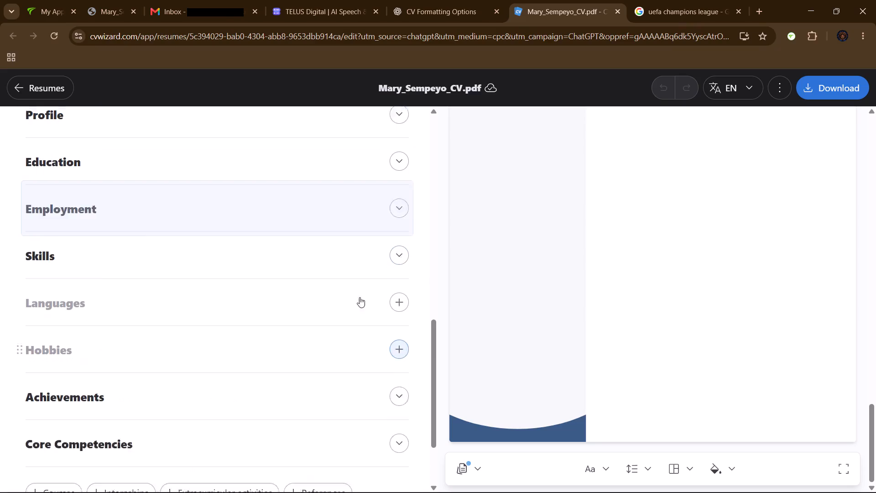
{"action": "scroll", "coordinate": [393, 242], "scroll_direction": "up", "scroll_amount": 13}
{"action": "scroll", "coordinate": [393, 242], "scroll_direction": "down", "scroll_amount": 1}
{"action": "scroll", "coordinate": [393, 242], "scroll_direction": "up", "scroll_amount": 8}
{"action": "scroll", "coordinate": [393, 242], "scroll_direction": "down", "scroll_amount": 1}
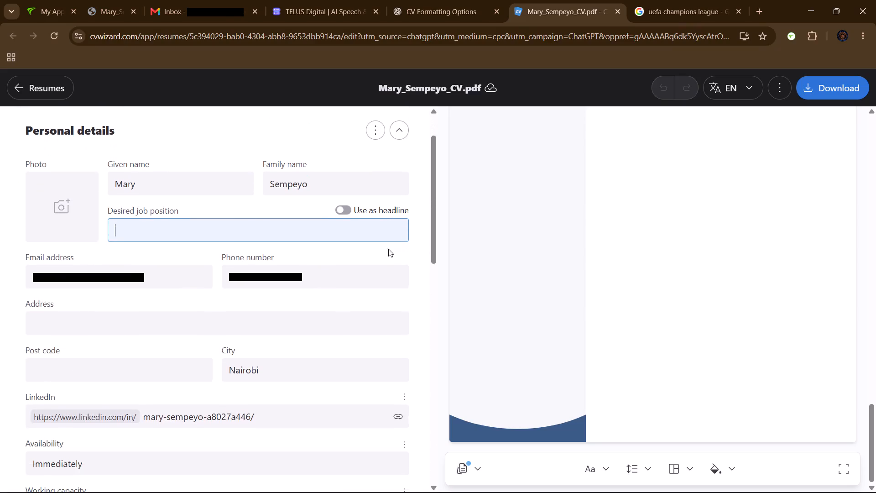
{"action": "scroll", "coordinate": [294, 229], "scroll_direction": "up", "scroll_amount": 6}
{"action": "scroll", "coordinate": [696, 253], "scroll_direction": "up", "scroll_amount": 3}
{"action": "scroll", "coordinate": [696, 253], "scroll_direction": "down", "scroll_amount": 1}
{"action": "scroll", "coordinate": [696, 253], "scroll_direction": "up", "scroll_amount": 9}
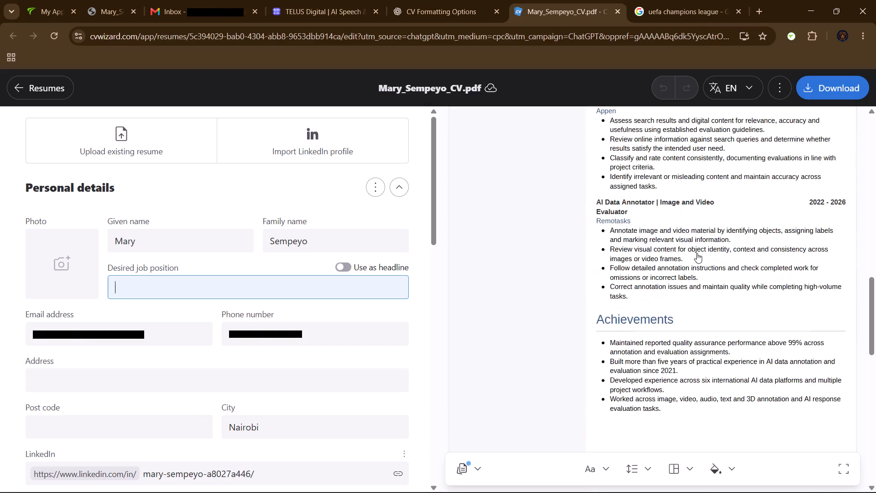
{"action": "scroll", "coordinate": [697, 253], "scroll_direction": "up", "scroll_amount": 15}
{"action": "scroll", "coordinate": [697, 253], "scroll_direction": "down", "scroll_amount": 1}
{"action": "scroll", "coordinate": [697, 253], "scroll_direction": "up", "scroll_amount": 6}
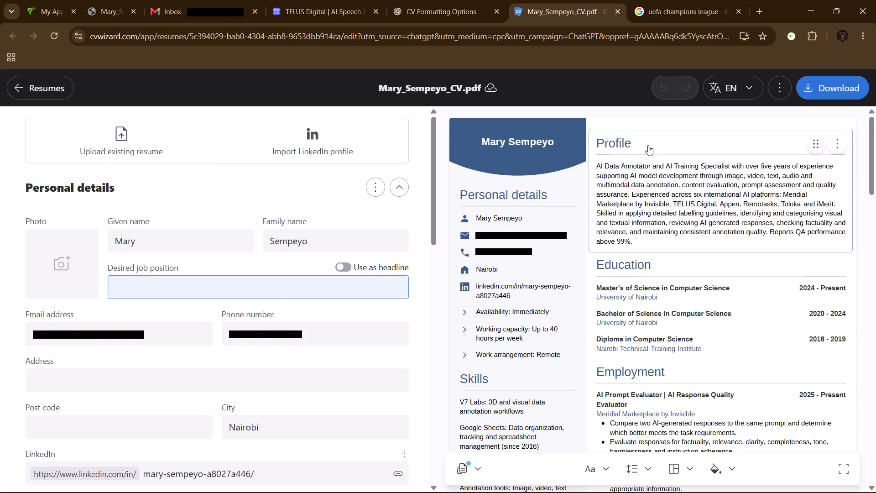
Copy the headline from the original PDF CV into Desired job position: AI DATA ANNOTATOR | AI TRAINING SPECIALIST | AI EVALUATOR | DATA QUALITY SPECIALIST.
{"action": "left_click", "coordinate": [188, 293]}
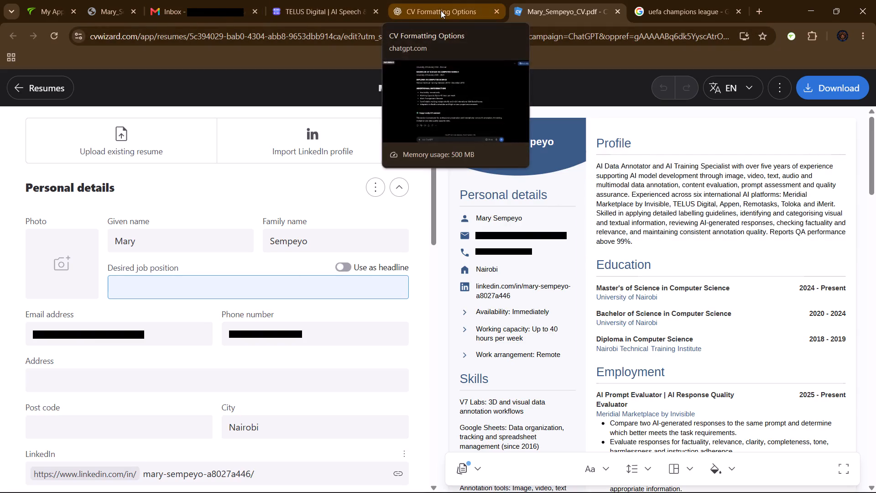
{"action": "left_click", "coordinate": [106, 10]}
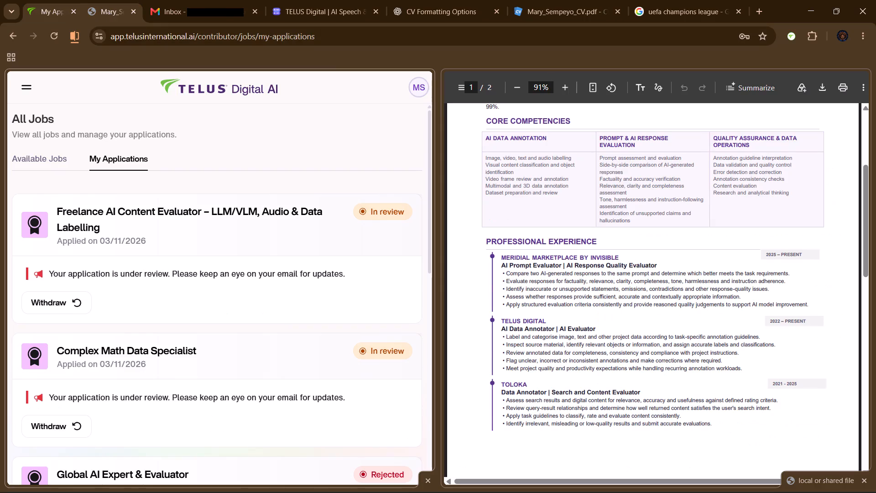
{"action": "scroll", "coordinate": [769, 186], "scroll_direction": "up", "scroll_amount": 9}
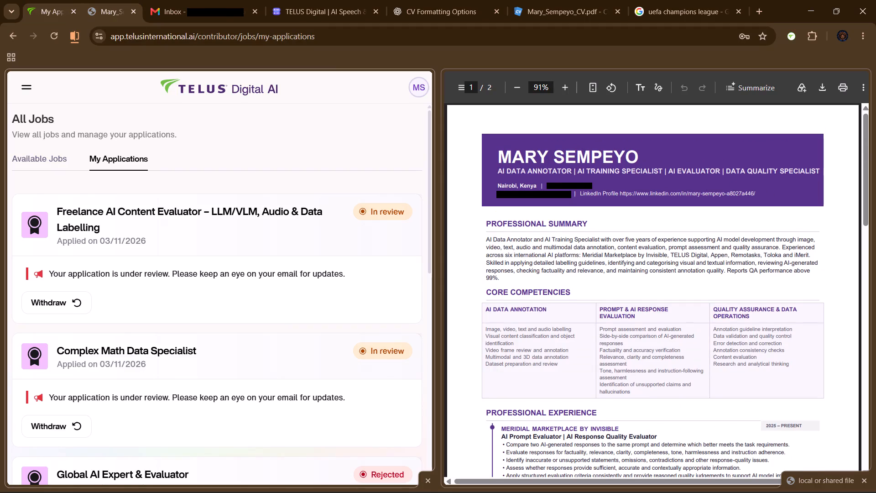
{"action": "left_click_drag", "start_coordinate": [498, 171], "coordinate": [579, 171]}
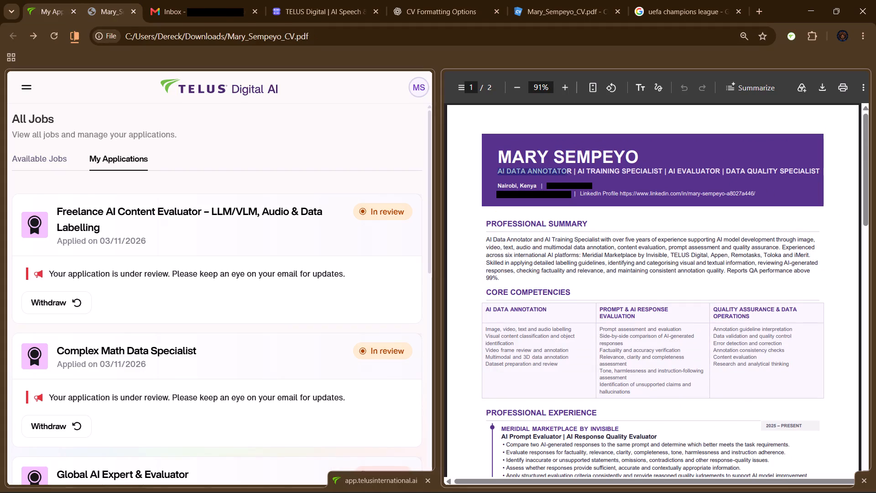
{"action": "left_click_drag", "start_coordinate": [579, 171], "coordinate": [821, 169]}
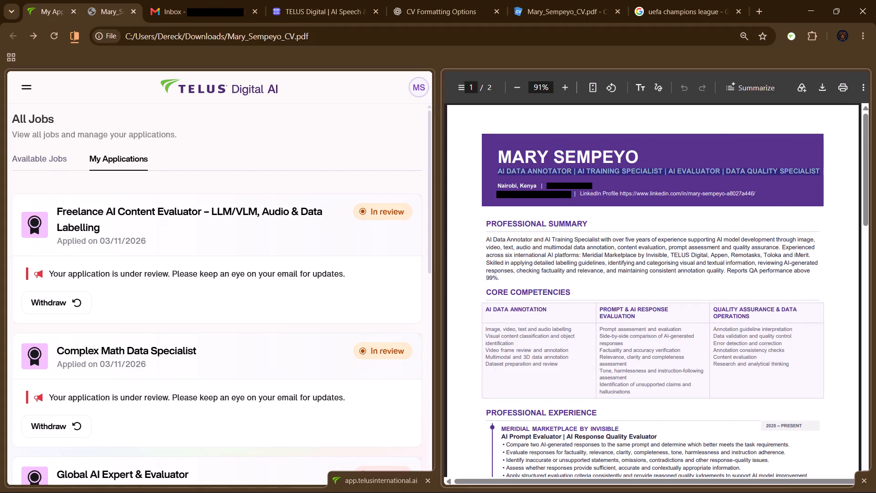
{"action": "right_click", "coordinate": [779, 172]}
{"action": "left_click", "coordinate": [540, 187]}
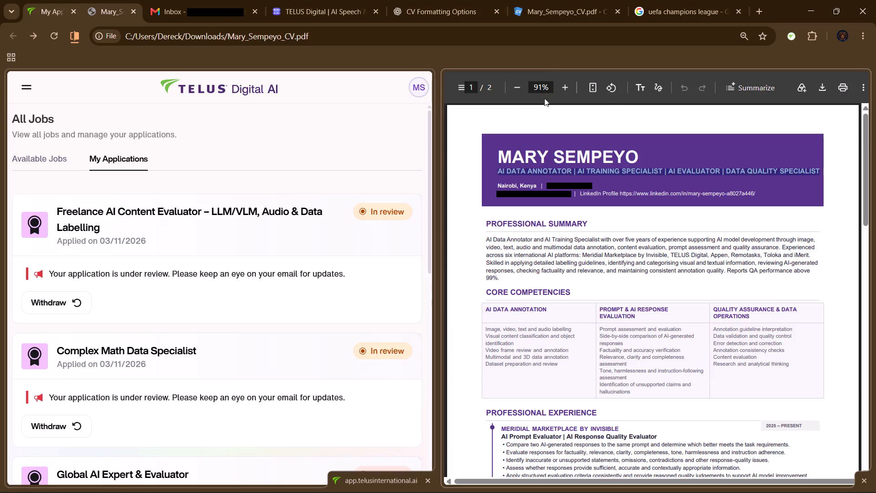
{"action": "left_click", "coordinate": [551, 12]}
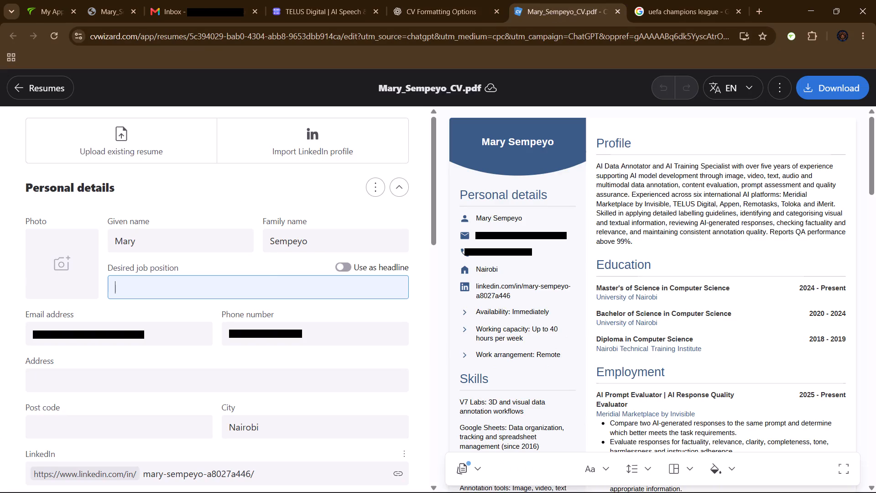
{"action": "right_click", "coordinate": [131, 283]}
{"action": "left_click", "coordinate": [164, 156]}
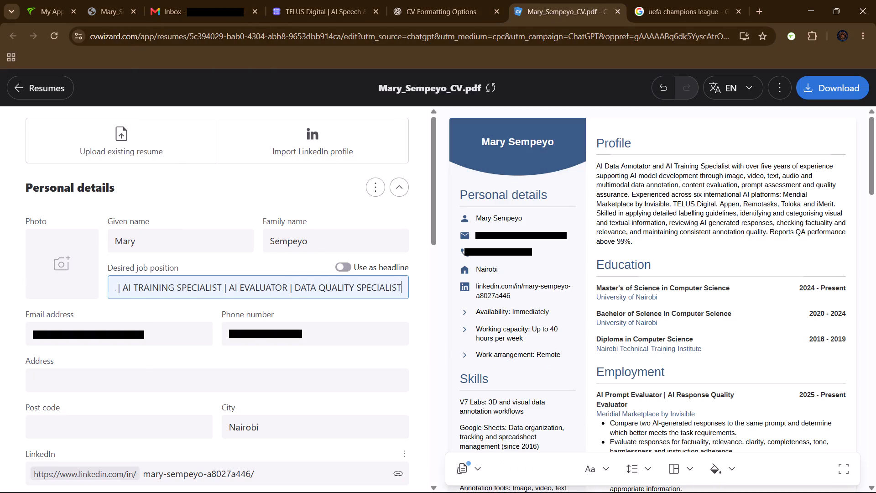
{"action": "left_click", "coordinate": [423, 318]}
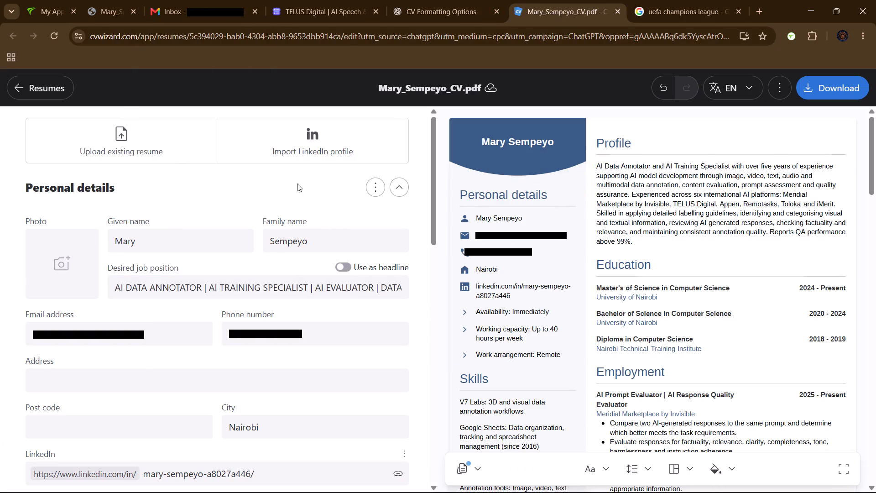
Enable using the desired job position as the CV's headline.
{"action": "scroll", "coordinate": [199, 216], "scroll_direction": "up", "scroll_amount": 3}
{"action": "scroll", "coordinate": [199, 216], "scroll_direction": "down", "scroll_amount": 4}
{"action": "scroll", "coordinate": [241, 246], "scroll_direction": "down", "scroll_amount": 3}
{"action": "scroll", "coordinate": [238, 242], "scroll_direction": "up", "scroll_amount": 6}
{"action": "left_click", "coordinate": [342, 209]}
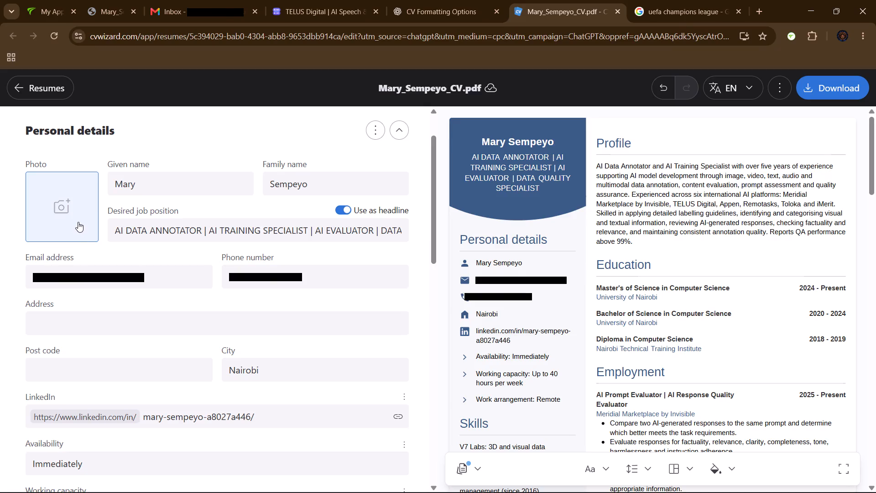
Fill in the address, post code and city in Personal details from the CV owner's saved address entry.
{"action": "scroll", "coordinate": [74, 319], "scroll_direction": "down", "scroll_amount": 2}
{"action": "scroll", "coordinate": [85, 283], "scroll_direction": "down", "scroll_amount": 1}
{"action": "scroll", "coordinate": [85, 283], "scroll_direction": "up", "scroll_amount": 2}
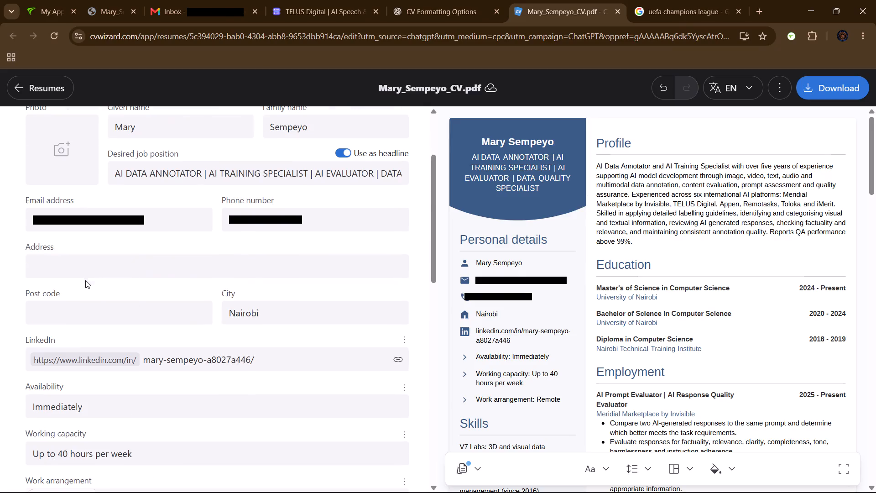
{"action": "left_click", "coordinate": [61, 272]}
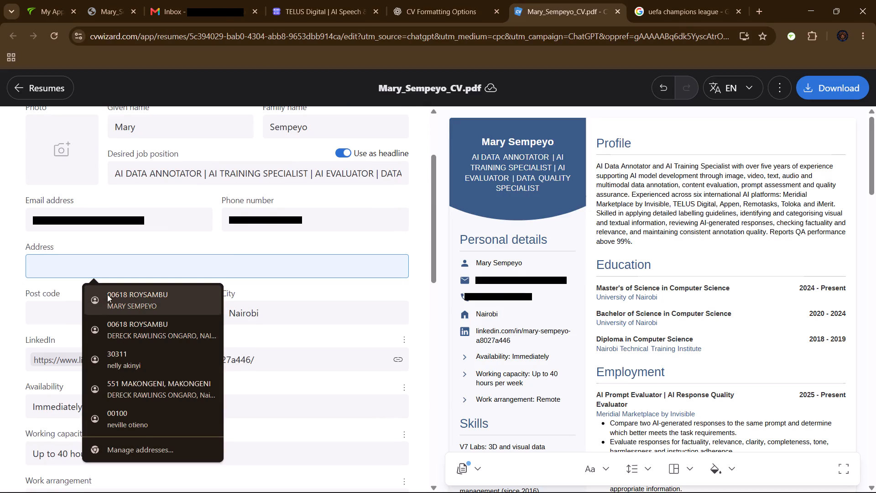
{"action": "left_click", "coordinate": [112, 296]}
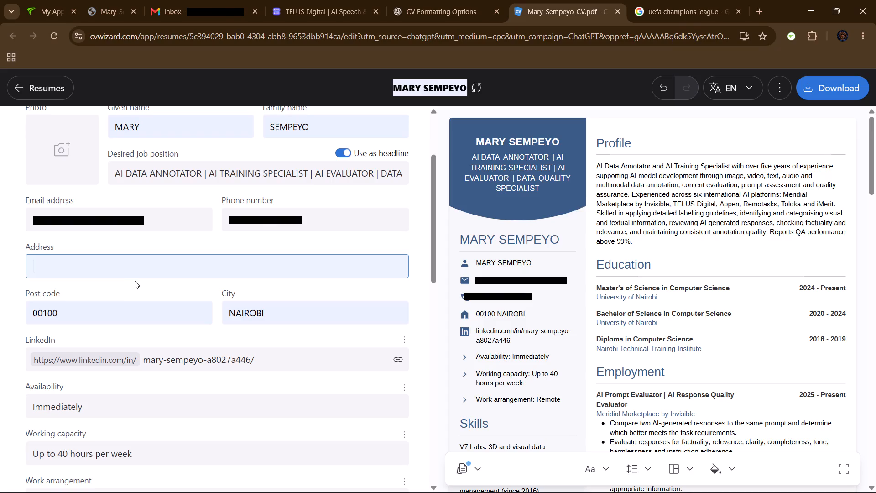
{"action": "scroll", "coordinate": [135, 280], "scroll_direction": "down", "scroll_amount": 1}
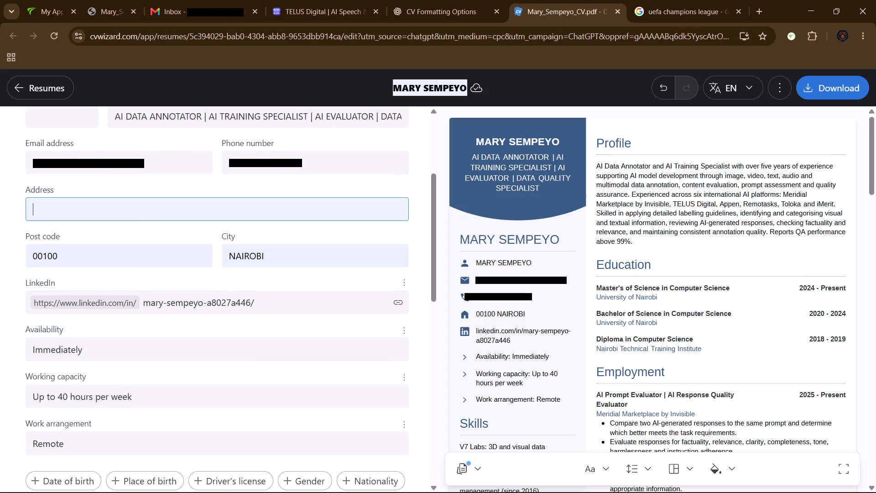
{"action": "left_click", "coordinate": [76, 209]}
{"action": "left_click", "coordinate": [122, 240]}
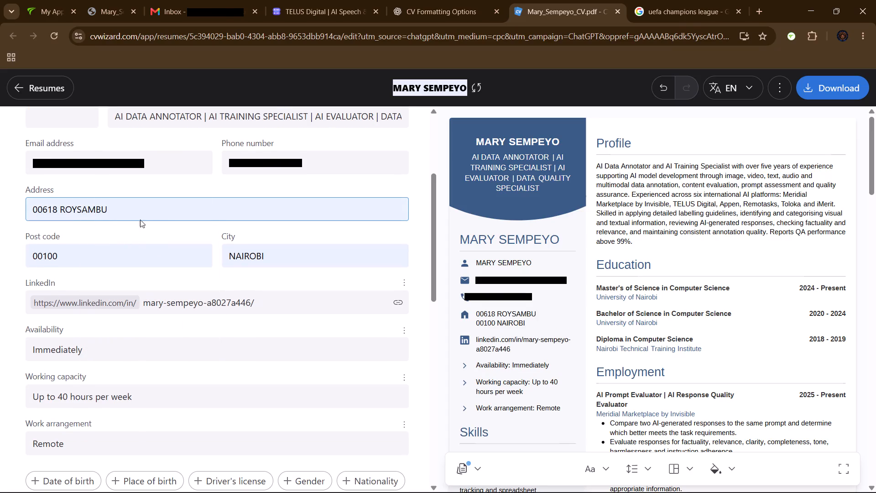
Add the Driver's license field to the personal details.
{"action": "scroll", "coordinate": [158, 291], "scroll_direction": "down", "scroll_amount": 2}
{"action": "scroll", "coordinate": [119, 296], "scroll_direction": "down", "scroll_amount": 2}
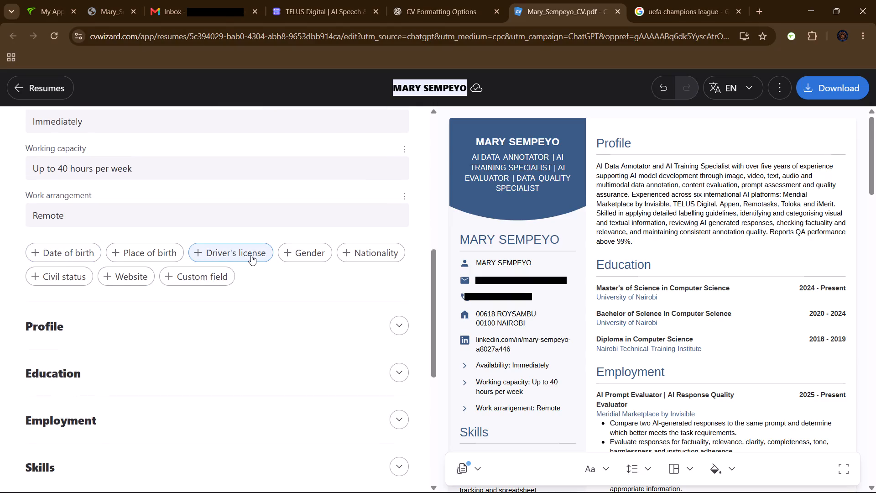
{"action": "left_click", "coordinate": [237, 257]}
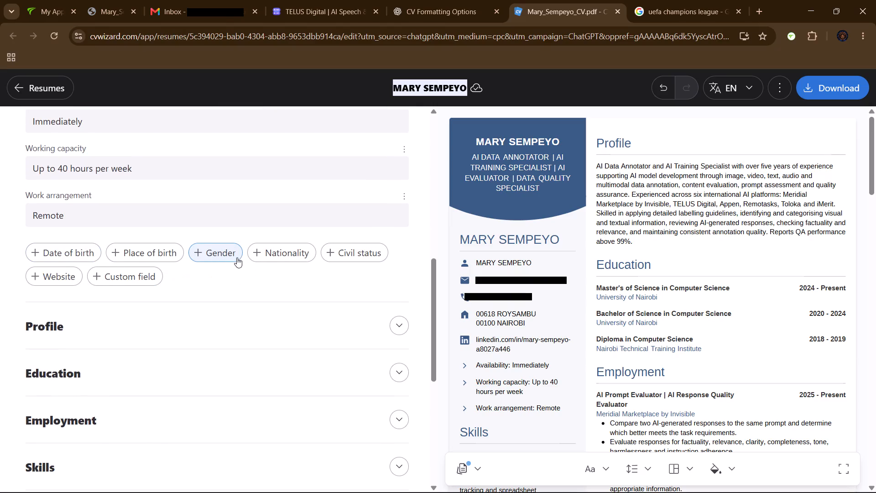
Check the updated first page of the preview and expand the Profile section for editing.
{"action": "scroll", "coordinate": [564, 308], "scroll_direction": "down", "scroll_amount": 3}
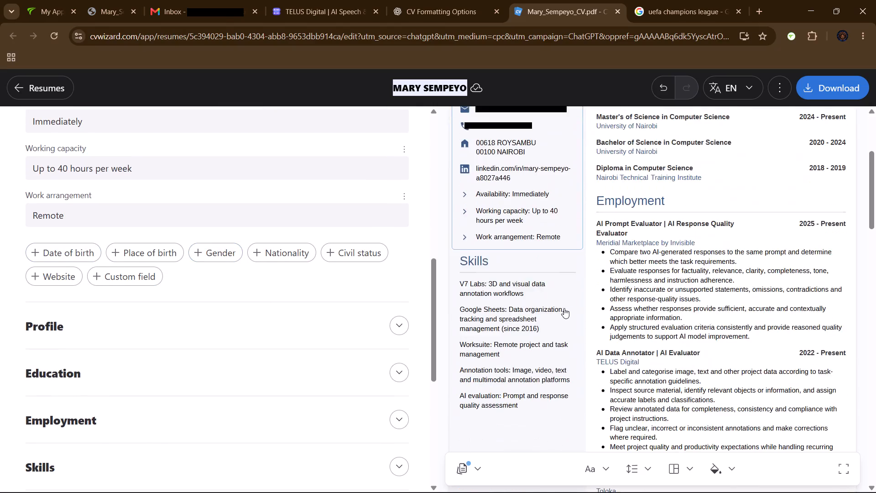
{"action": "scroll", "coordinate": [564, 308], "scroll_direction": "down", "scroll_amount": 4}
{"action": "scroll", "coordinate": [564, 308], "scroll_direction": "up", "scroll_amount": 6}
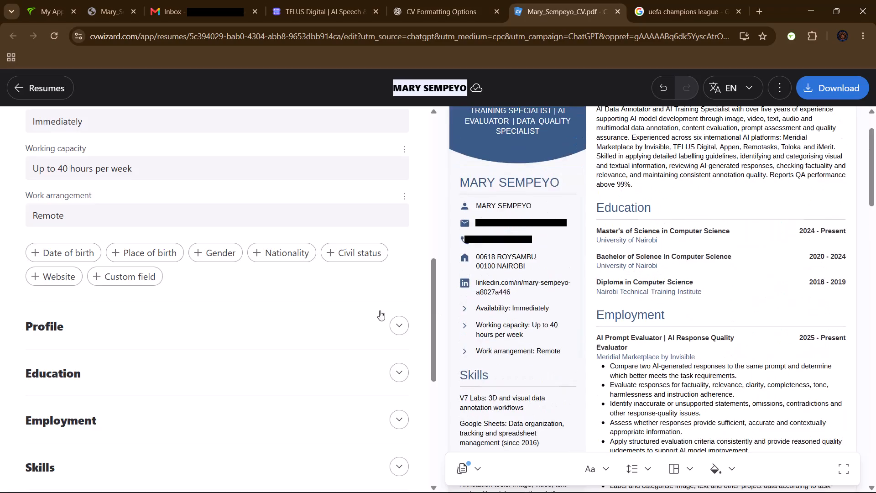
{"action": "scroll", "coordinate": [232, 317], "scroll_direction": "down", "scroll_amount": 2}
{"action": "left_click", "coordinate": [393, 211]}
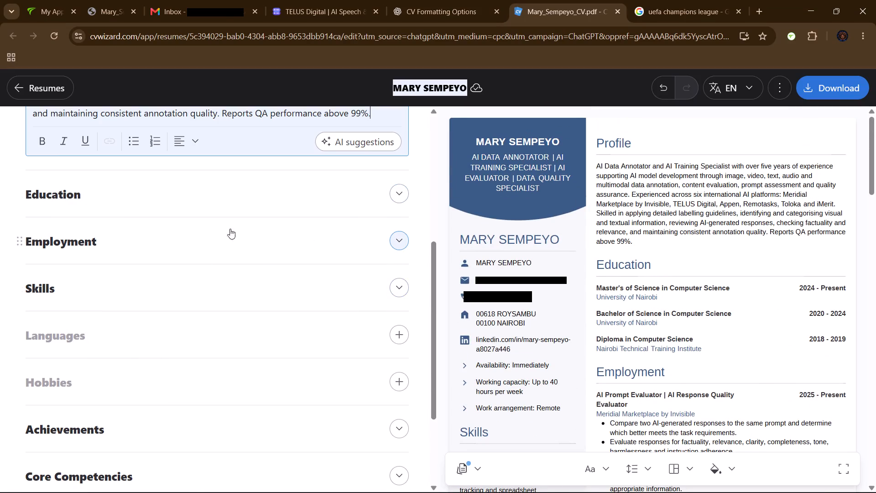
Add the Hobbies section and refresh its AI suggestions until tech-related hobbies are offered.
{"action": "scroll", "coordinate": [276, 265], "scroll_direction": "down", "scroll_amount": 2}
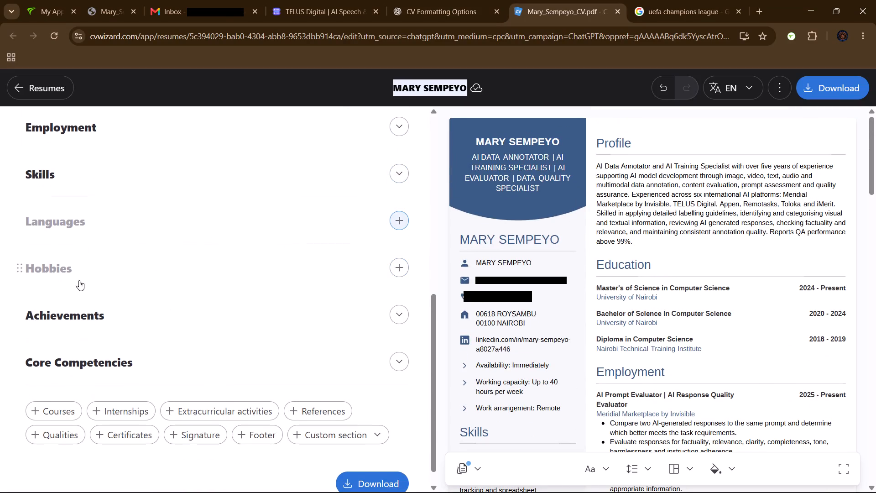
{"action": "left_click", "coordinate": [399, 269]}
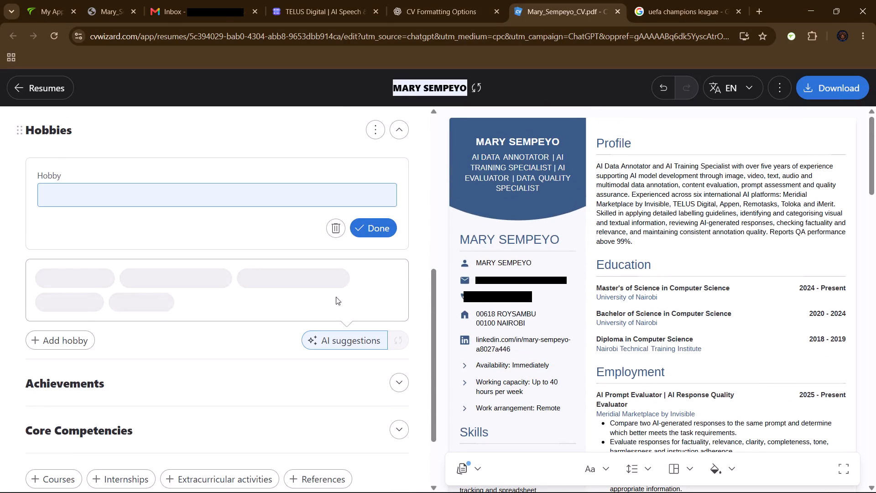
{"action": "left_click", "coordinate": [344, 338]}
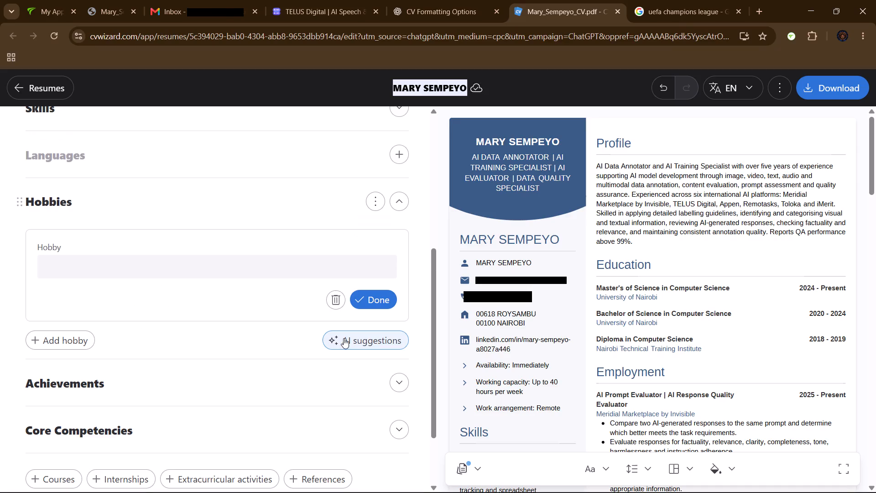
{"action": "left_click", "coordinate": [370, 306]}
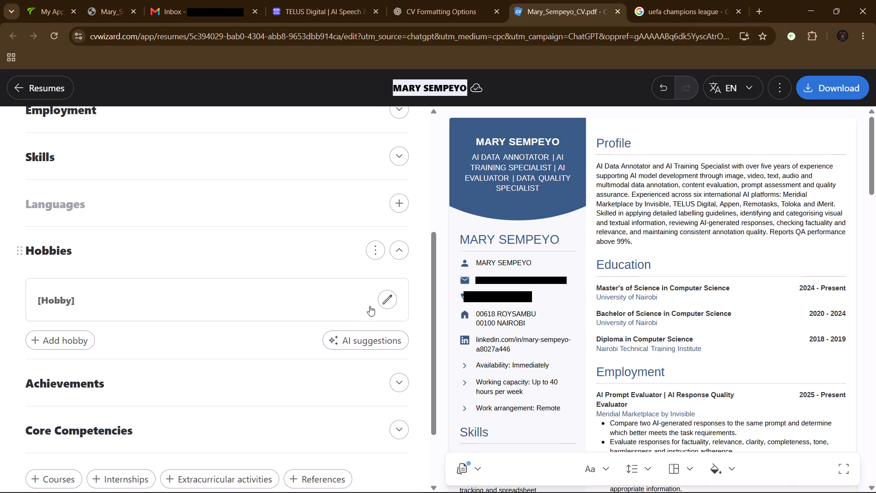
{"action": "left_click", "coordinate": [379, 336]}
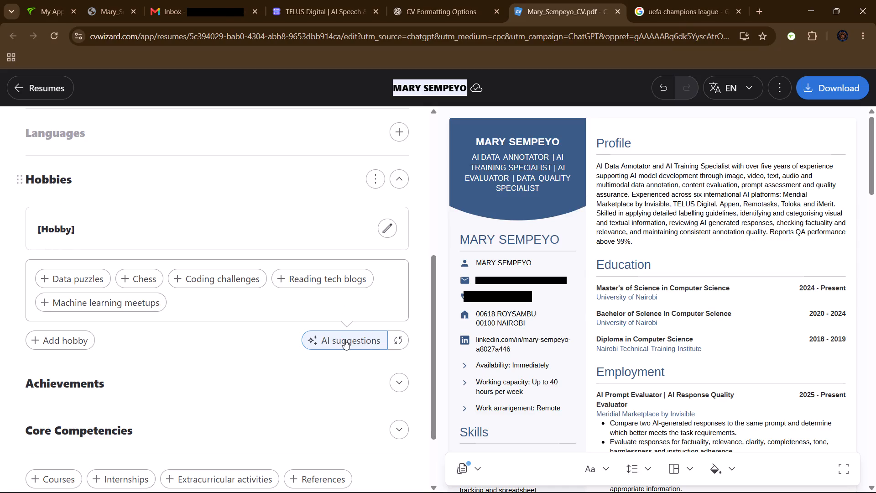
{"action": "left_click", "coordinate": [395, 343]}
{"action": "left_click", "coordinate": [395, 342]}
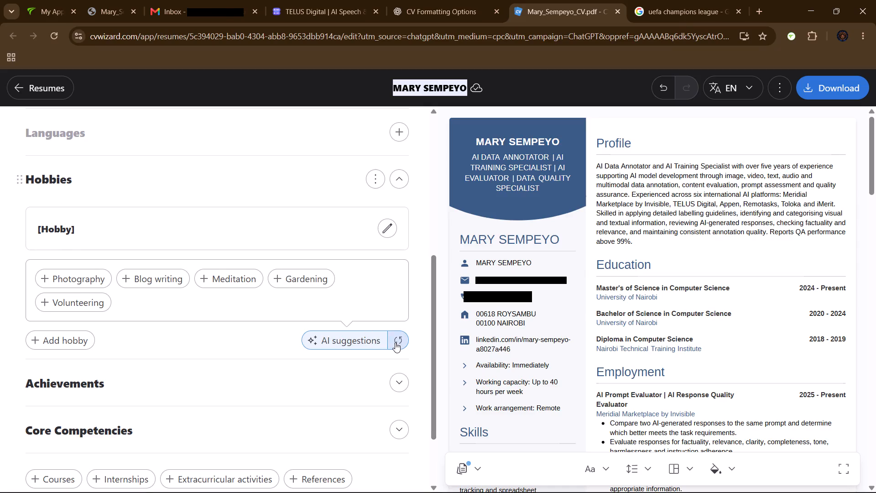
{"action": "left_click", "coordinate": [395, 342]}
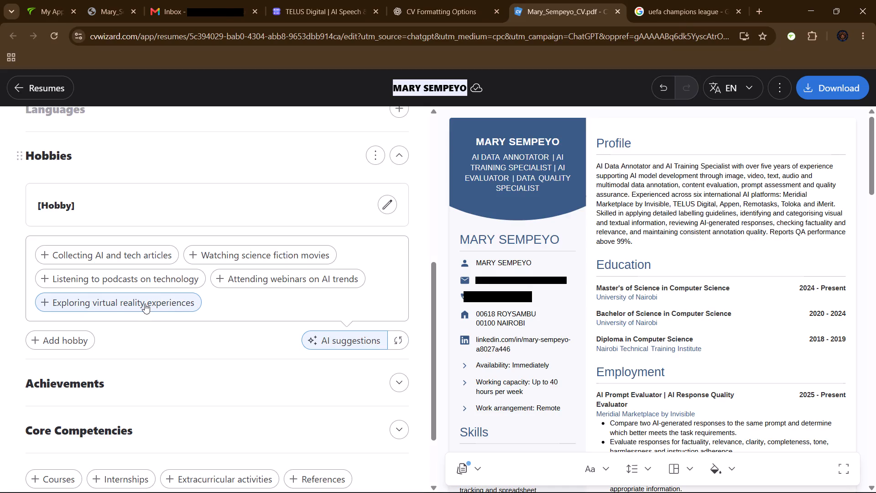
Add the suggested hobbies Attending webinars on AI trends, Watching science fiction movies, Collecting AI and tech articles, and Writing analytical reviews.
{"action": "left_click", "coordinate": [276, 283]}
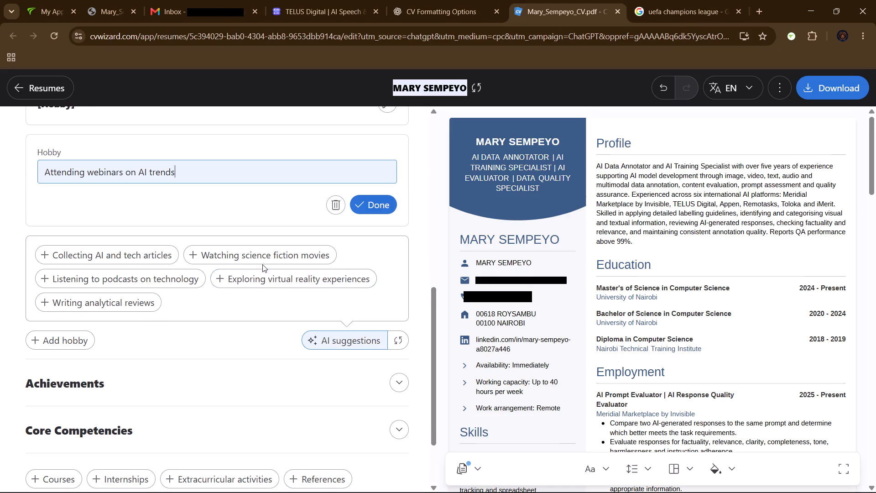
{"action": "left_click", "coordinate": [258, 255]}
{"action": "left_click", "coordinate": [136, 255]}
{"action": "left_click", "coordinate": [117, 275]}
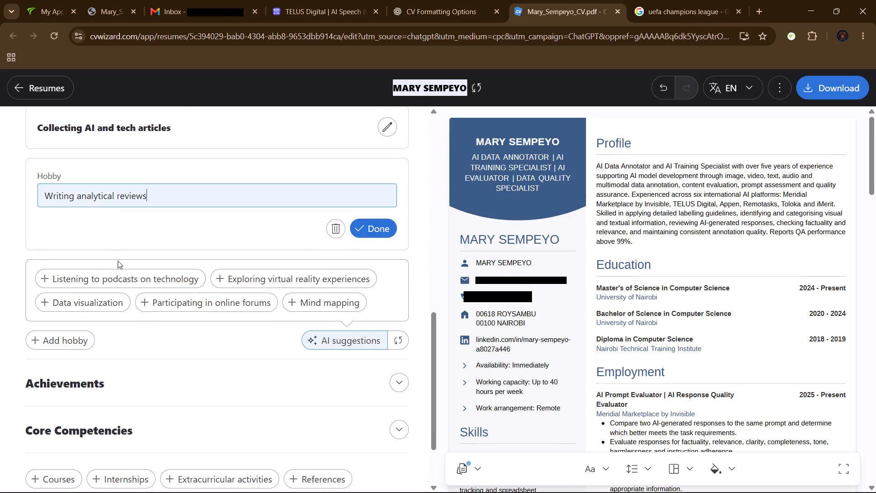
Add the suggested hobbies Listening to podcasts on technology, Exploring virtual reality experiences, Data visualization, Participating in online forums, Mind mapping and Critical thinking exercises.
{"action": "left_click", "coordinate": [118, 281]}
{"action": "left_click", "coordinate": [106, 280]}
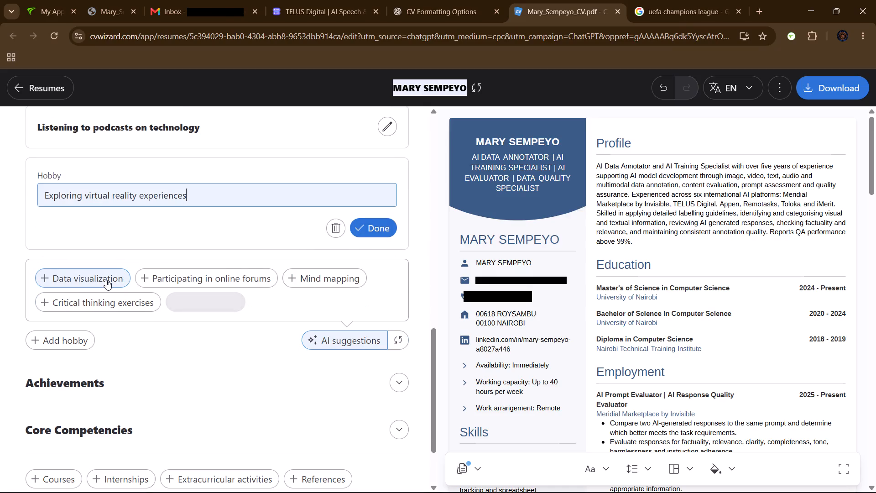
{"action": "left_click", "coordinate": [107, 280]}
{"action": "left_click", "coordinate": [107, 280]}
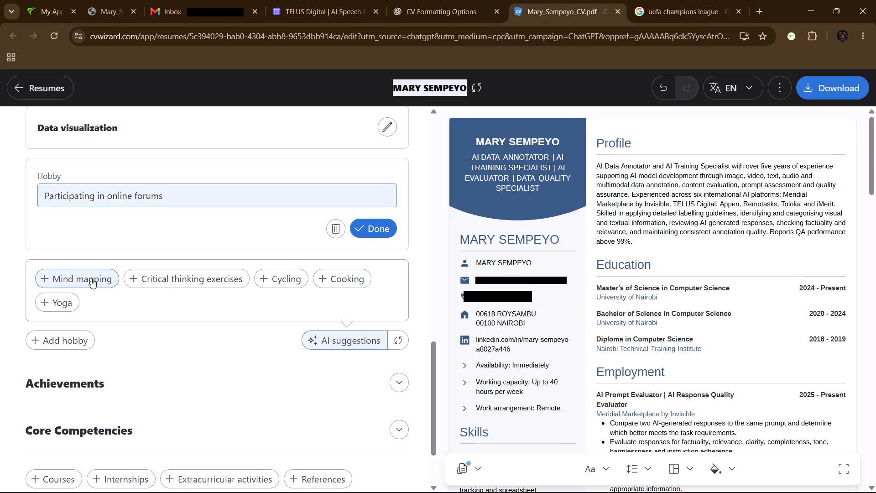
{"action": "left_click", "coordinate": [91, 278]}
{"action": "left_click", "coordinate": [91, 278]}
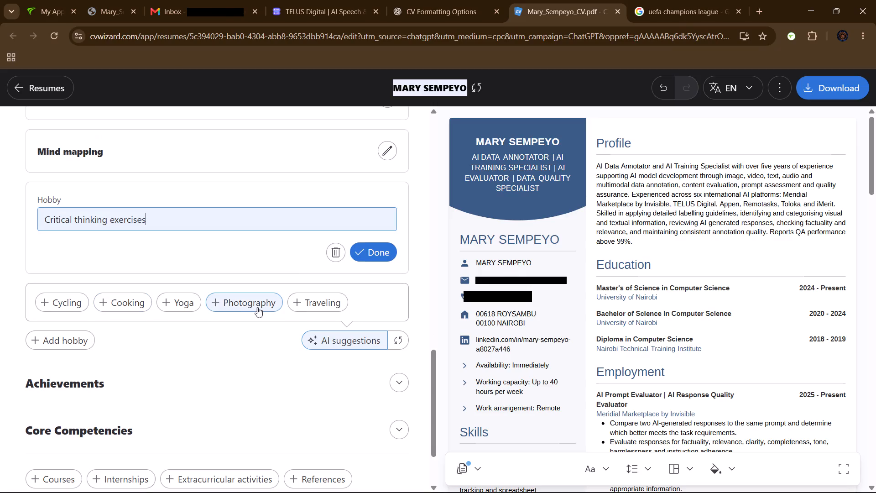
Refresh the hobby suggestions and add Machine learning experiments, Reading scientific journals, Programming challenges, Algorithm development and Statistical analysis.
{"action": "left_click", "coordinate": [399, 344]}
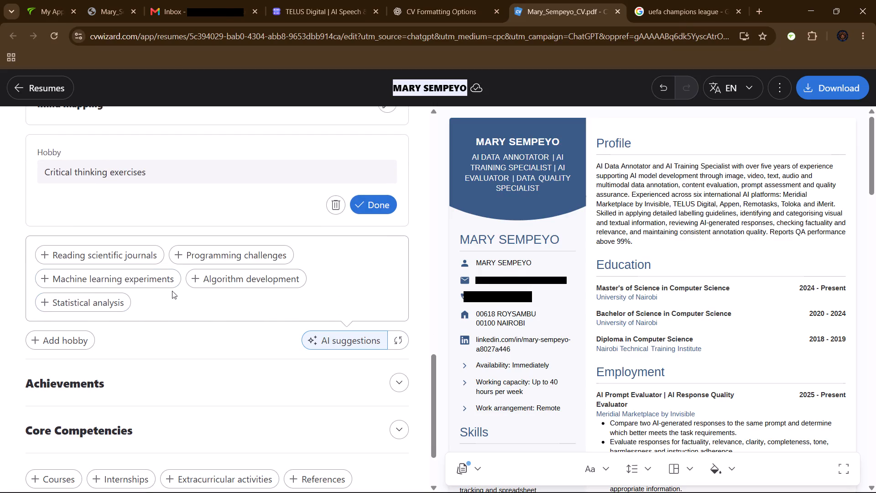
{"action": "left_click", "coordinate": [125, 276]}
{"action": "left_click", "coordinate": [117, 278]}
{"action": "left_click", "coordinate": [117, 278]}
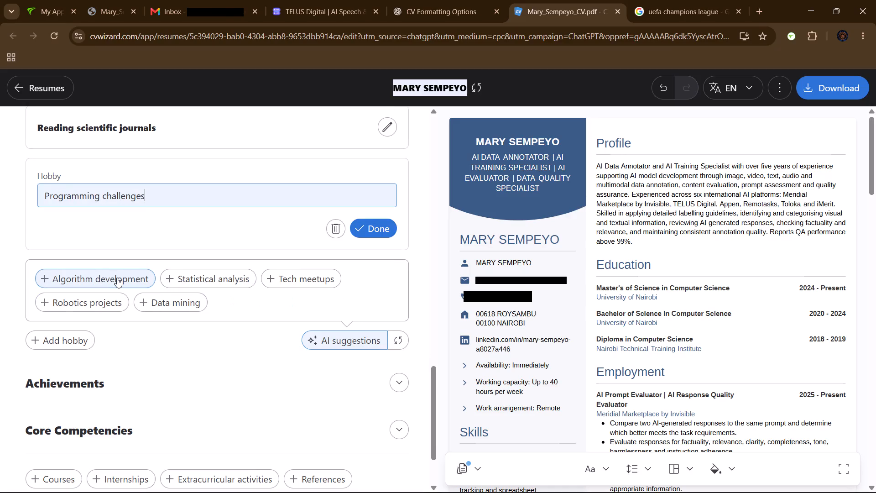
{"action": "left_click", "coordinate": [117, 278]}
{"action": "left_click", "coordinate": [117, 278]}
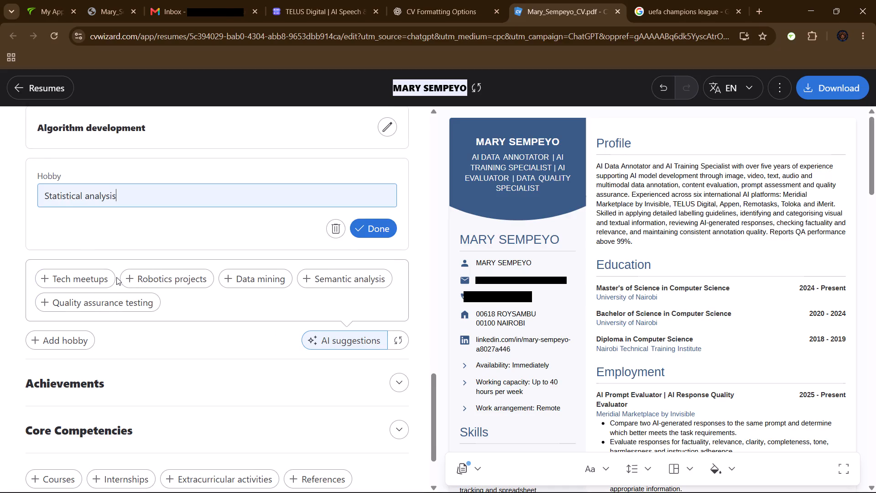
Add the suggested hobbies Robotics projects, Quality assurance testing, Chess, Creative writing and Language learning.
{"action": "left_click", "coordinate": [156, 278]}
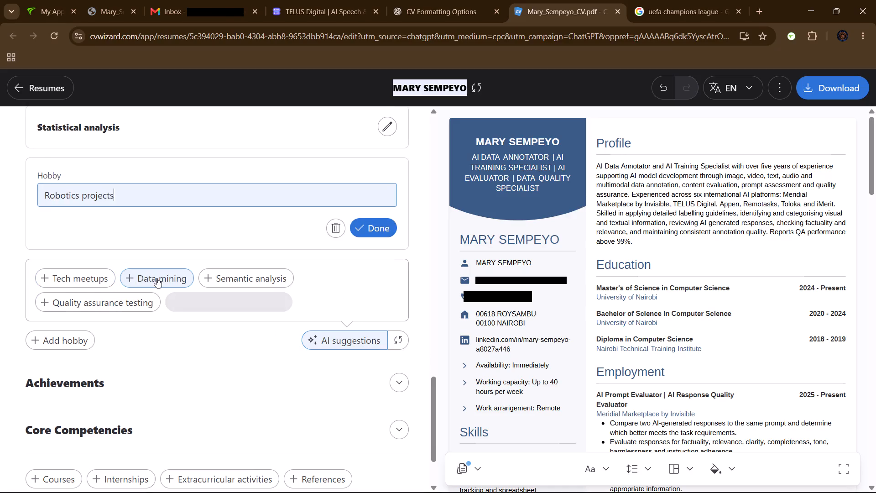
{"action": "left_click", "coordinate": [104, 309]}
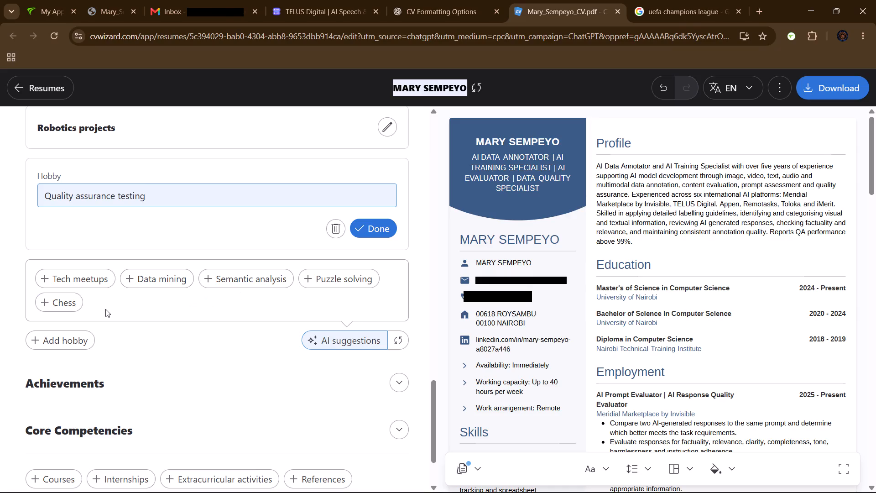
{"action": "left_click", "coordinate": [67, 301]}
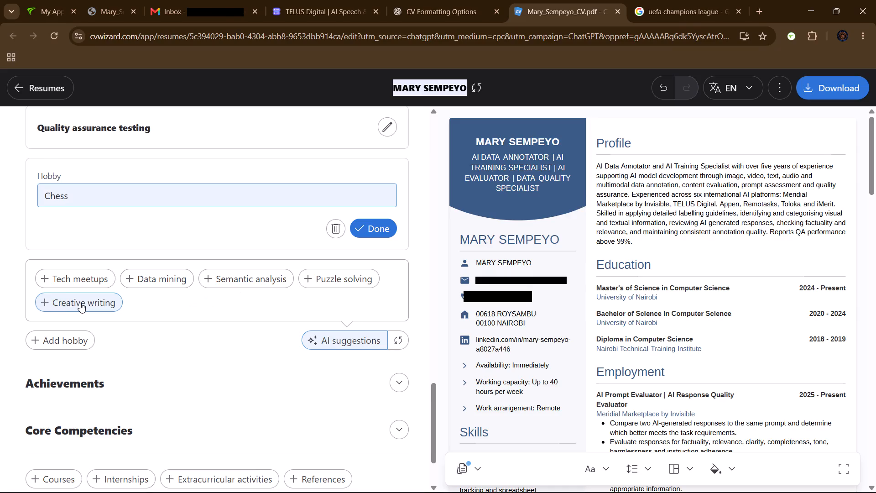
{"action": "left_click", "coordinate": [80, 303]}
{"action": "left_click", "coordinate": [80, 303]}
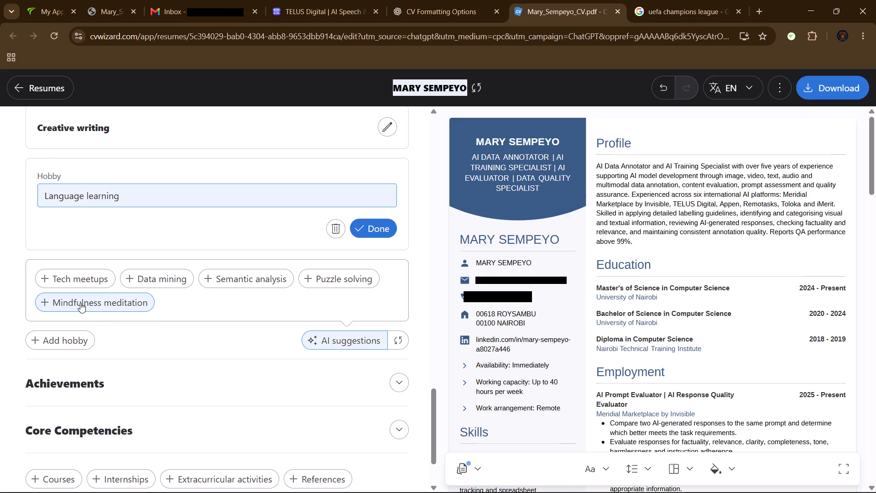
Add Data mining, Semantic analysis, Watching science fiction movies and Exploring virtual reality experiences as the final hobbies and finish the last entry.
{"action": "left_click", "coordinate": [153, 282]}
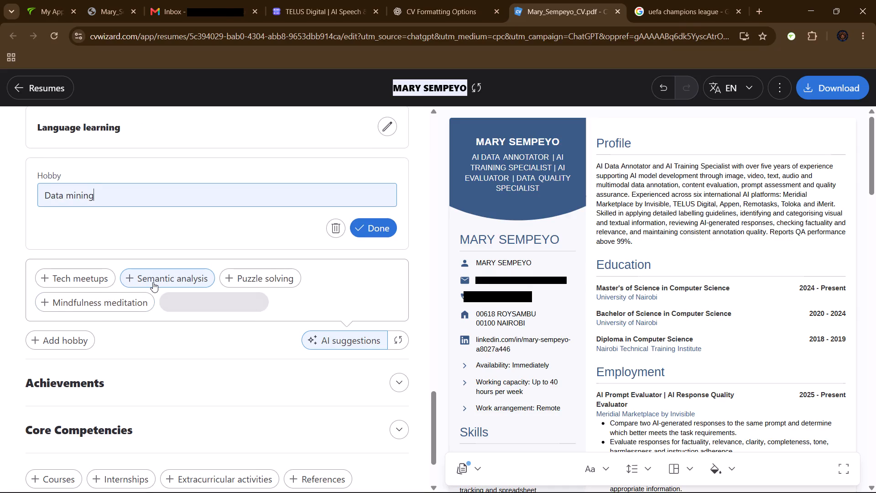
{"action": "left_click", "coordinate": [153, 282]}
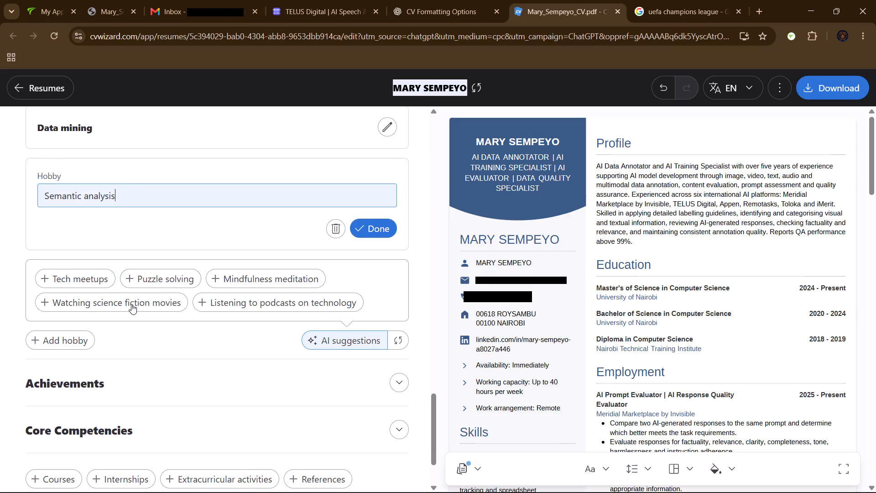
{"action": "left_click", "coordinate": [131, 304]}
{"action": "left_click", "coordinate": [288, 302]}
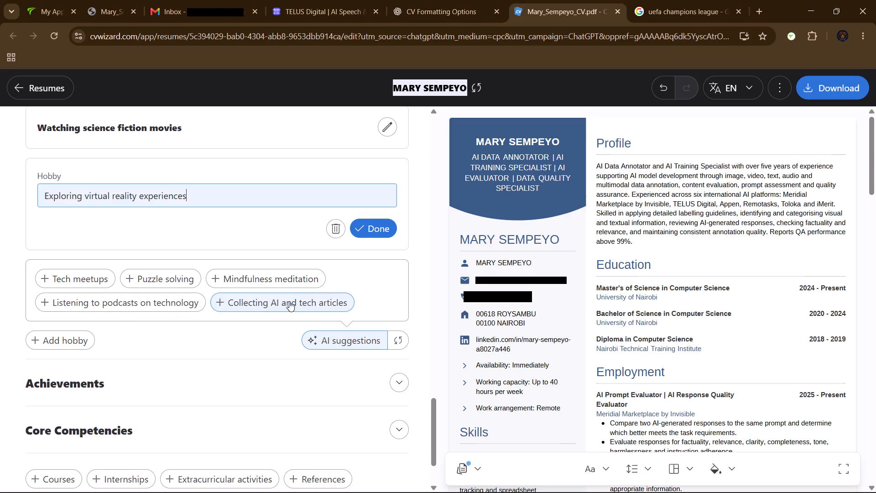
{"action": "left_click", "coordinate": [380, 228]}
Review the full list of added hobbies and how it is laid out across the CV preview pages.
{"action": "scroll", "coordinate": [208, 278], "scroll_direction": "up", "scroll_amount": 4}
{"action": "scroll", "coordinate": [210, 282], "scroll_direction": "down", "scroll_amount": 3}
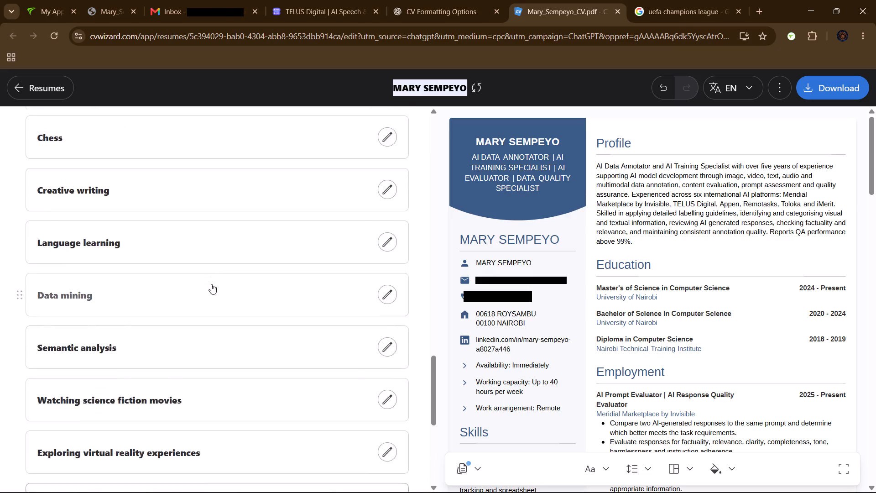
{"action": "scroll", "coordinate": [211, 284], "scroll_direction": "down", "scroll_amount": 2}
{"action": "scroll", "coordinate": [531, 359], "scroll_direction": "down", "scroll_amount": 7}
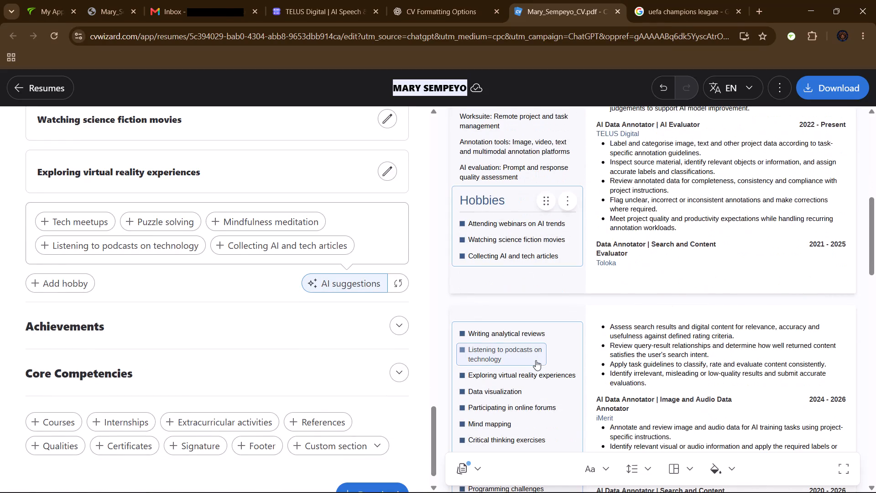
{"action": "scroll", "coordinate": [536, 360], "scroll_direction": "down", "scroll_amount": 7}
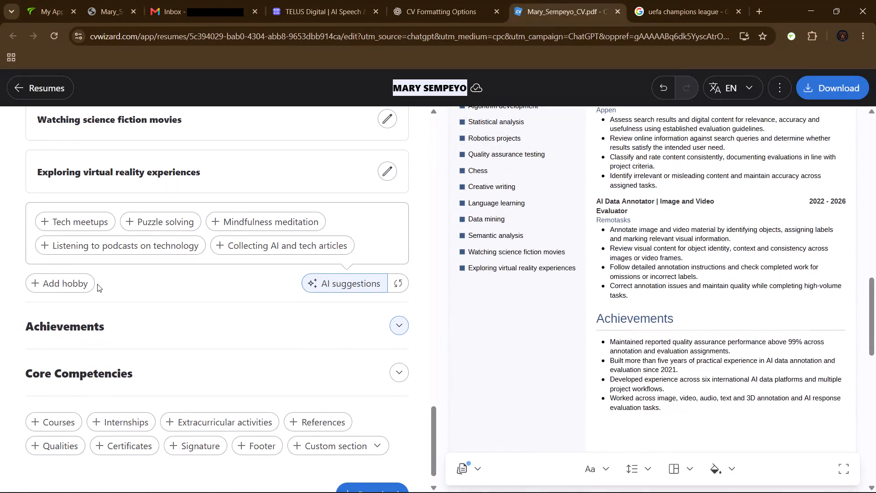
Add four AI-suggested achievements on correcting annotation errors, streamlining workflows, collaborating with cross-functional teams and evaluating over 10,000 AI-generated responses.
{"action": "scroll", "coordinate": [103, 345], "scroll_direction": "down", "scroll_amount": 1}
{"action": "scroll", "coordinate": [72, 384], "scroll_direction": "down", "scroll_amount": 2}
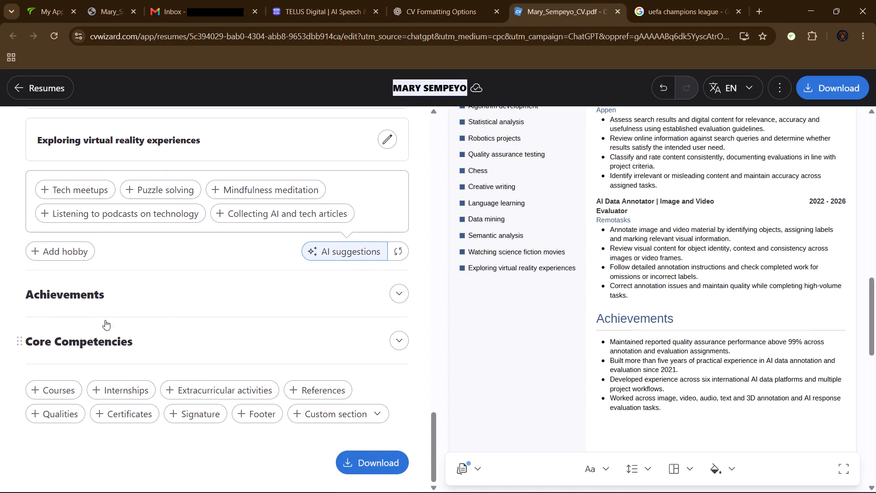
{"action": "left_click", "coordinate": [401, 293]}
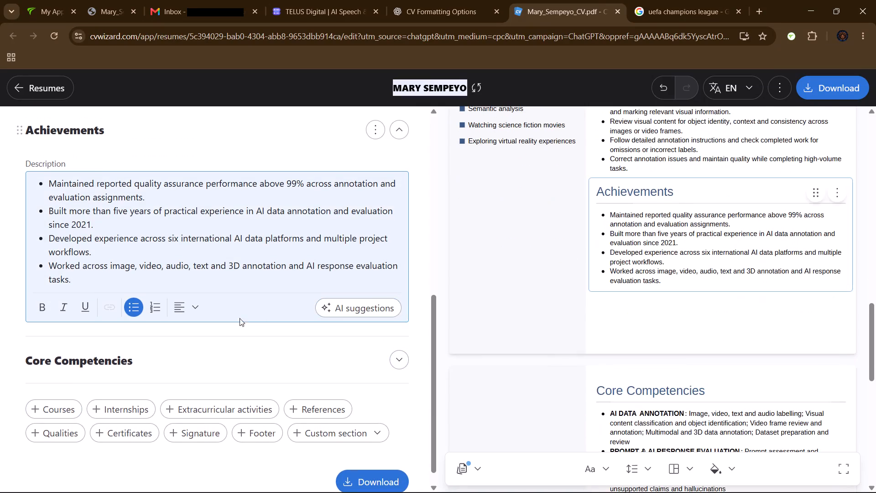
{"action": "left_click", "coordinate": [339, 307]}
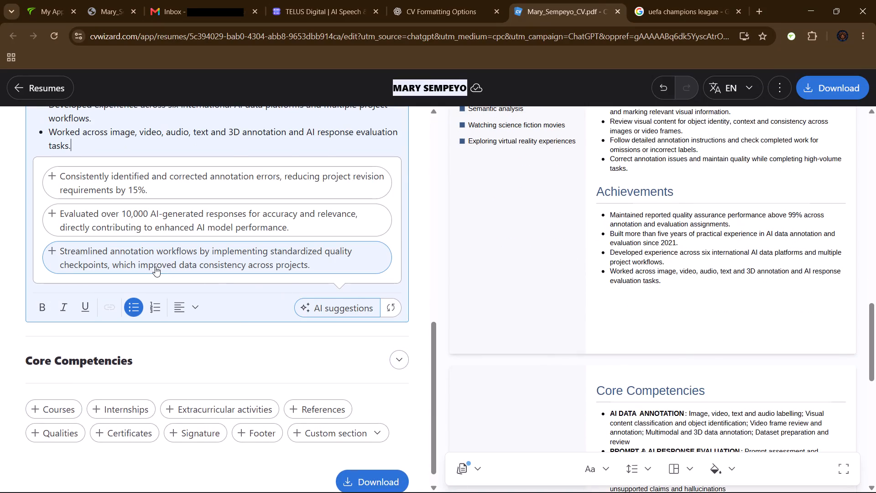
{"action": "left_click", "coordinate": [184, 187]}
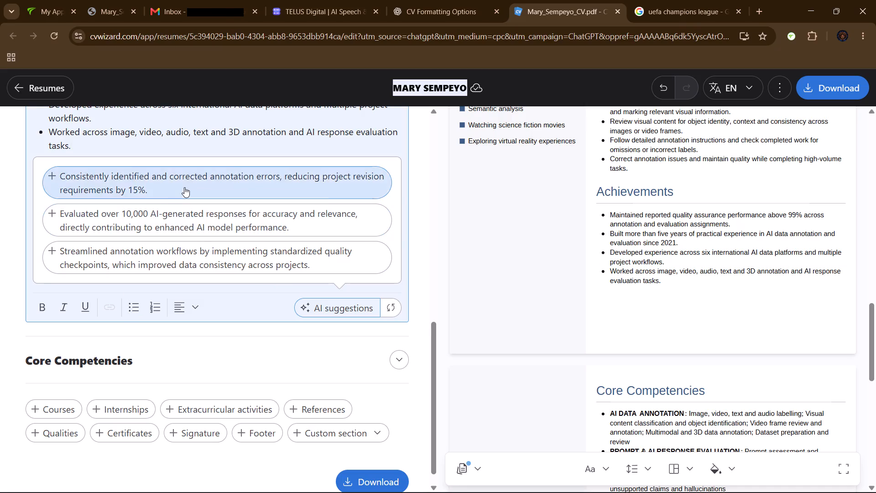
{"action": "left_click", "coordinate": [170, 213]}
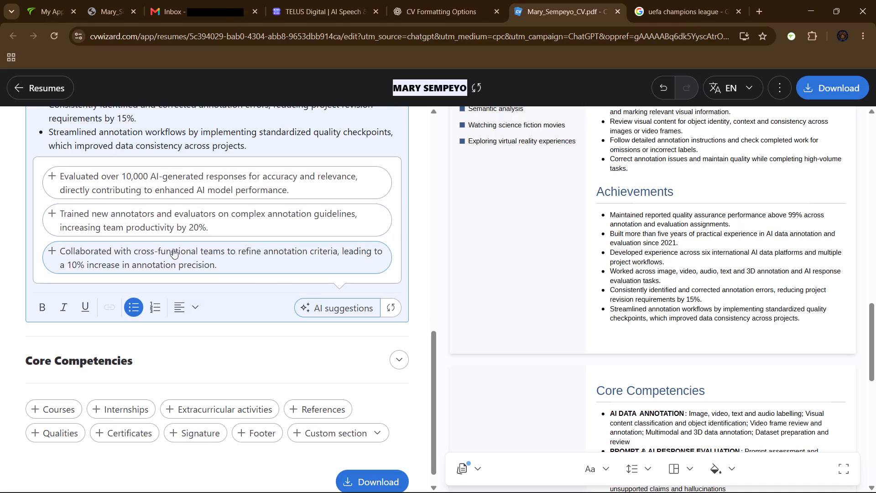
{"action": "left_click", "coordinate": [173, 255]}
{"action": "left_click", "coordinate": [182, 182]}
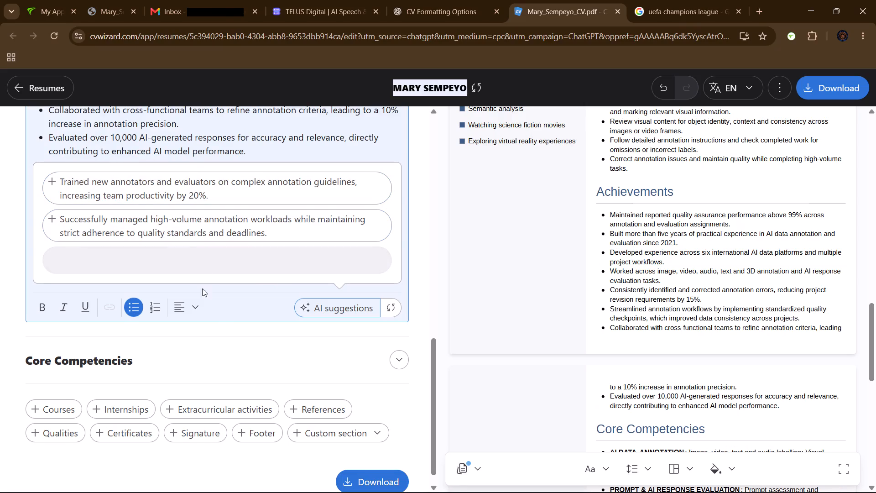
Add a Signature section to the CV and insert a hand-drawn signature in black.
{"action": "scroll", "coordinate": [219, 315], "scroll_direction": "down", "scroll_amount": 2}
{"action": "scroll", "coordinate": [68, 363], "scroll_direction": "down", "scroll_amount": 2}
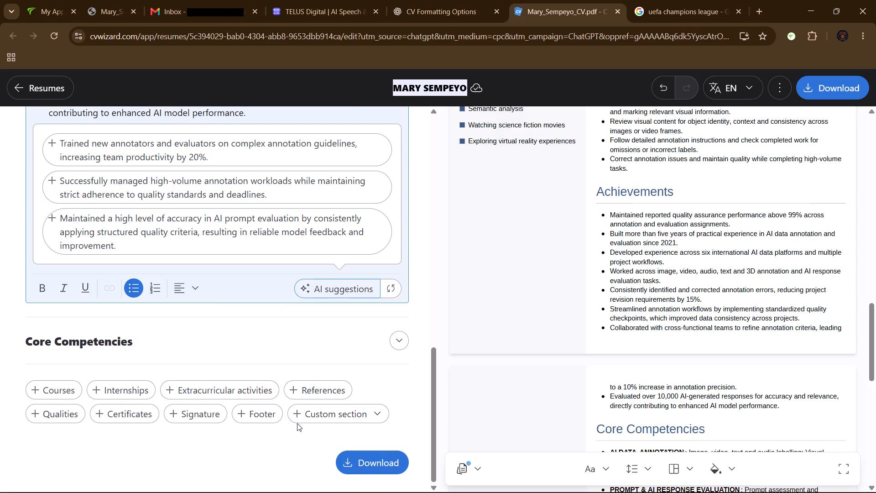
{"action": "left_click", "coordinate": [190, 416]}
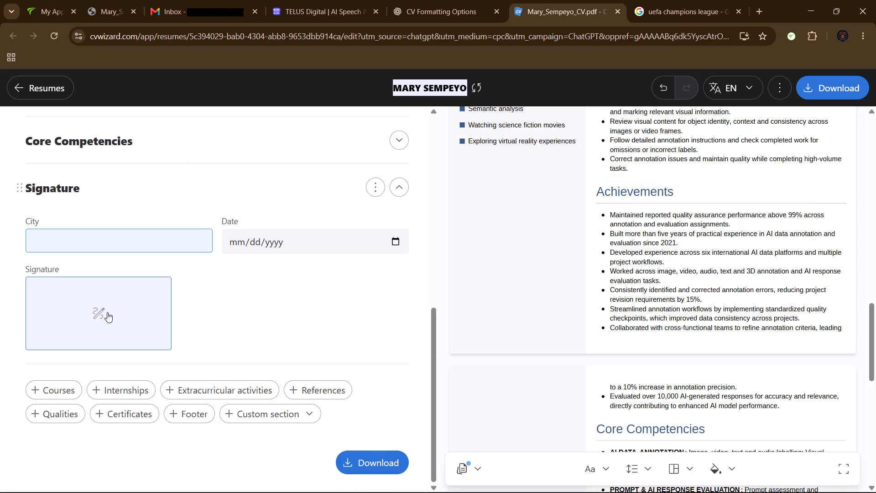
{"action": "left_click", "coordinate": [103, 314]}
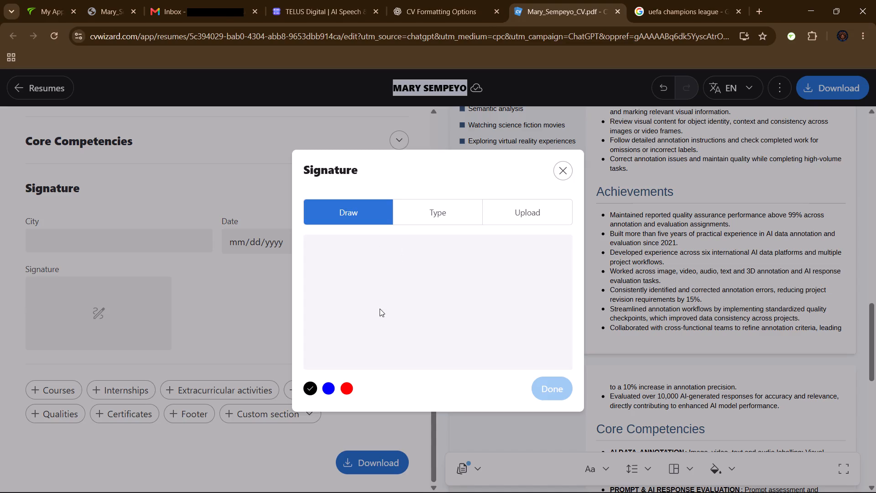
{"action": "left_click_drag", "start_coordinate": [380, 309], "coordinate": [435, 294]}
{"action": "left_click", "coordinate": [552, 388]}
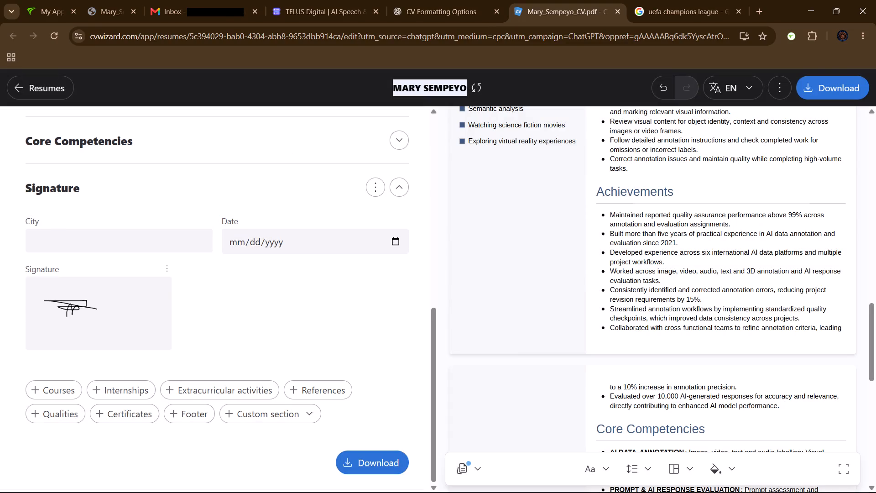
Set the date in the Signature section to 11/03/2026.
{"action": "left_click", "coordinate": [238, 241]}
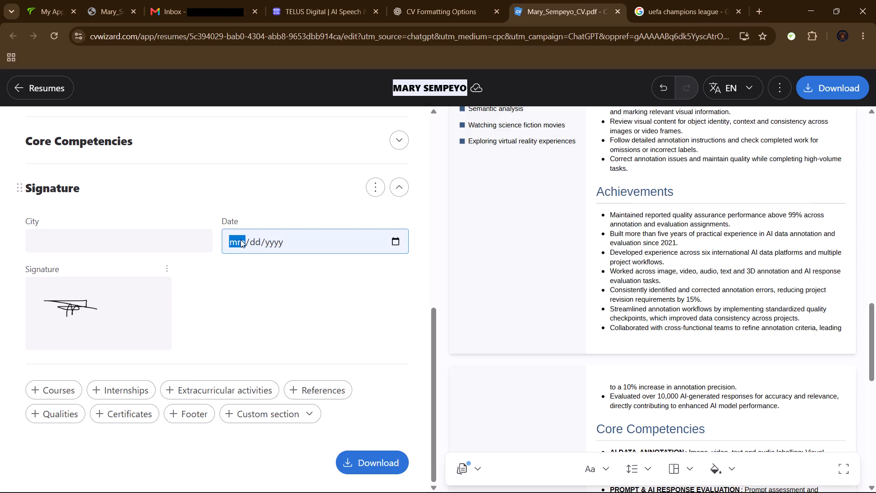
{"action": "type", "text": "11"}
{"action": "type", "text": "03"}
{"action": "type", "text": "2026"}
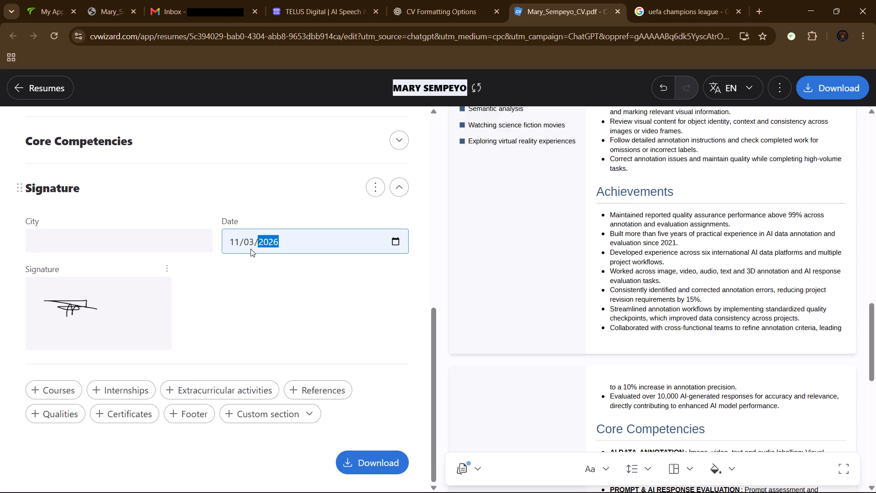
{"action": "left_click", "coordinate": [302, 296]}
Review how the dated signature and the preceding sections are laid out across the CV preview pages.
{"action": "scroll", "coordinate": [297, 283], "scroll_direction": "down", "scroll_amount": 2}
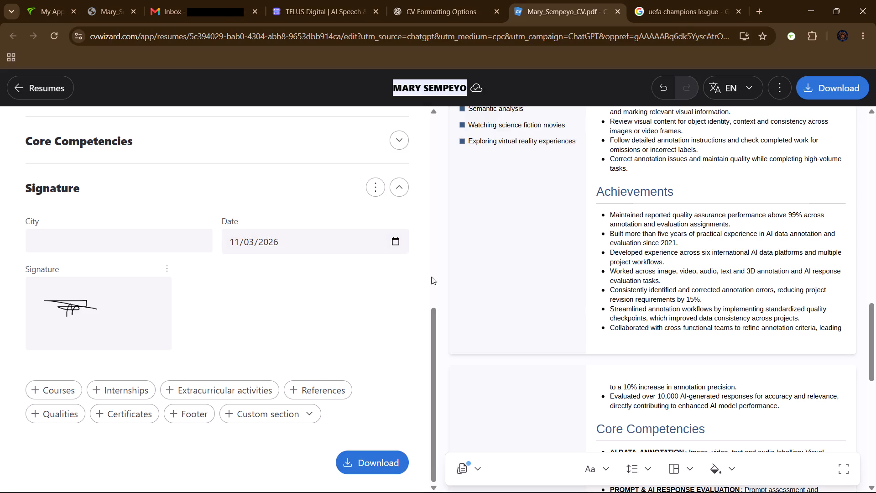
{"action": "scroll", "coordinate": [558, 301], "scroll_direction": "down", "scroll_amount": 11}
{"action": "scroll", "coordinate": [567, 325], "scroll_direction": "up", "scroll_amount": 2}
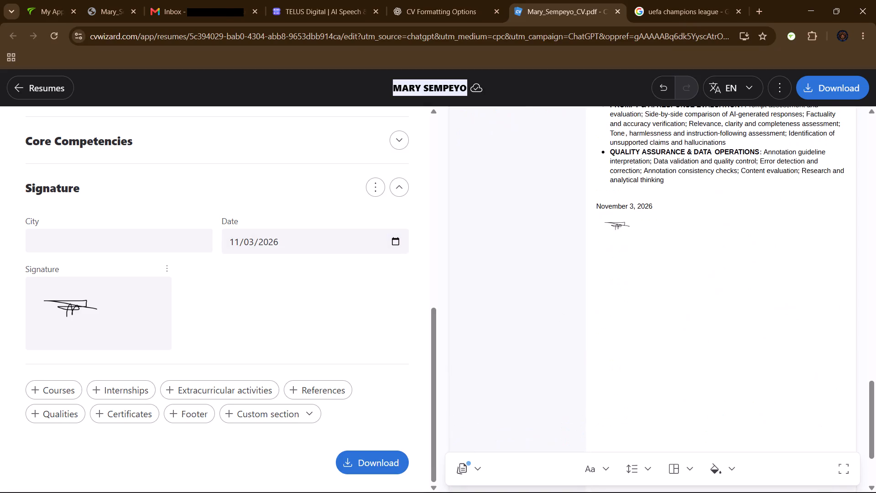
{"action": "scroll", "coordinate": [537, 290], "scroll_direction": "up", "scroll_amount": 8}
{"action": "scroll", "coordinate": [537, 290], "scroll_direction": "down", "scroll_amount": 1}
{"action": "scroll", "coordinate": [537, 290], "scroll_direction": "up", "scroll_amount": 5}
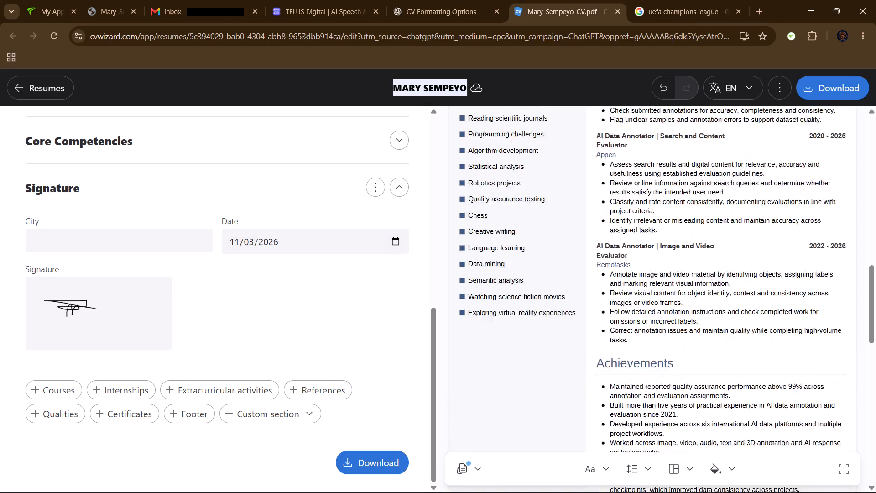
{"action": "scroll", "coordinate": [537, 290], "scroll_direction": "up", "scroll_amount": 5}
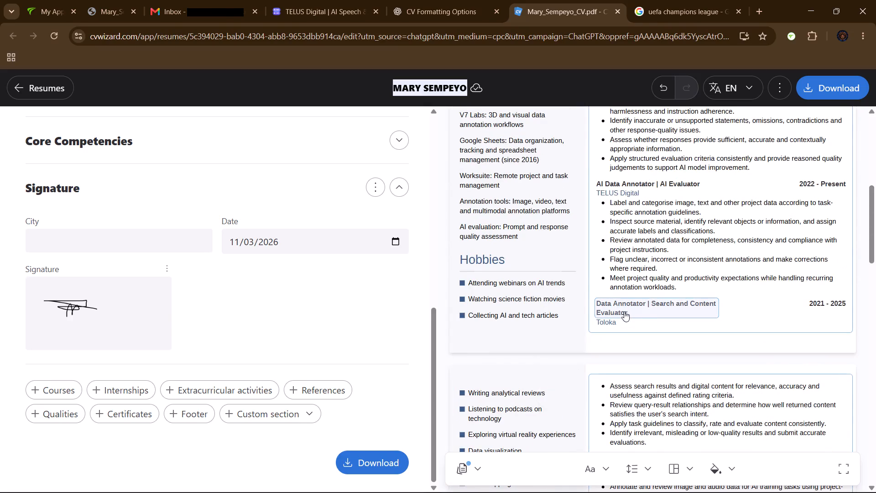
Add the AI-suggested bullet on evaluating AI-generated responses for factual accuracy, relevance and clarity to the TELUS Digital job description.
{"action": "left_click", "coordinate": [805, 303]}
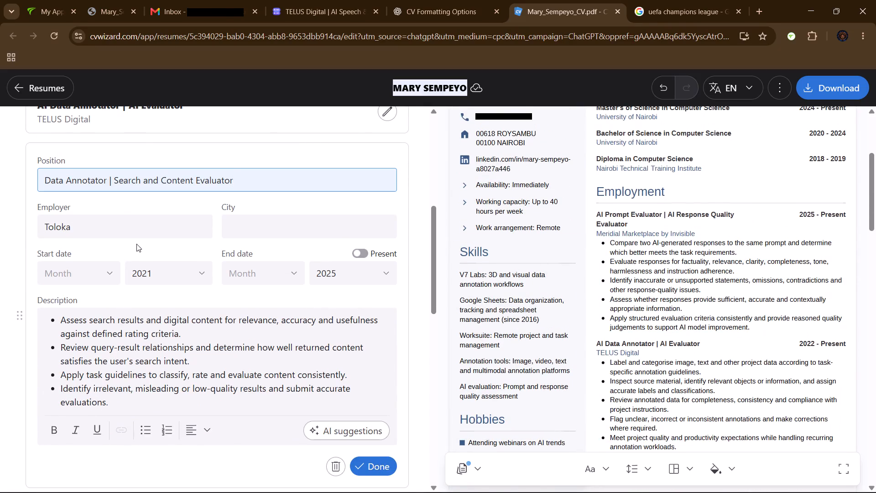
{"action": "scroll", "coordinate": [139, 252], "scroll_direction": "up", "scroll_amount": 3}
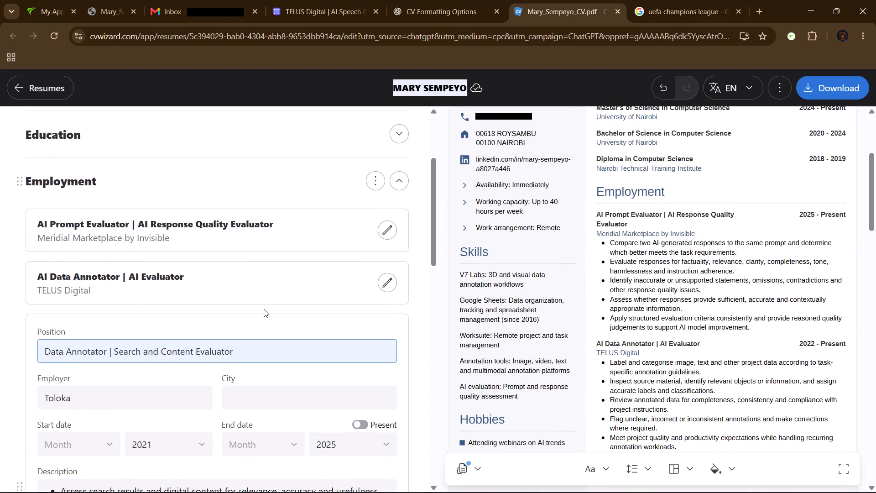
{"action": "scroll", "coordinate": [268, 310], "scroll_direction": "down", "scroll_amount": 2}
{"action": "scroll", "coordinate": [229, 281], "scroll_direction": "up", "scroll_amount": 2}
{"action": "left_click", "coordinate": [164, 278]}
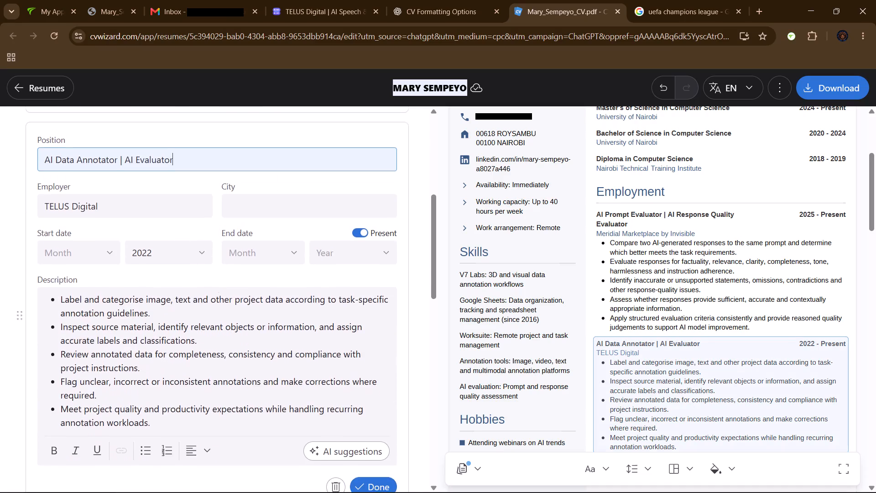
{"action": "scroll", "coordinate": [188, 320], "scroll_direction": "down", "scroll_amount": 2}
{"action": "left_click", "coordinate": [347, 324]}
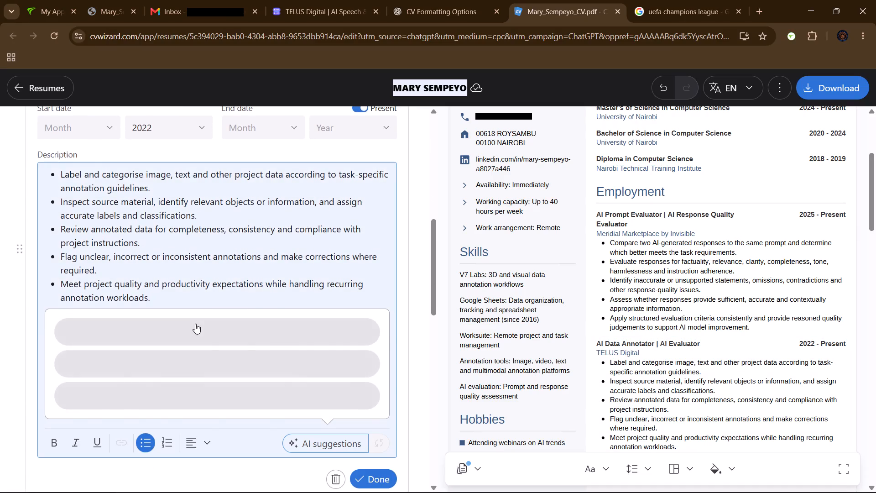
{"action": "left_click", "coordinate": [193, 343]}
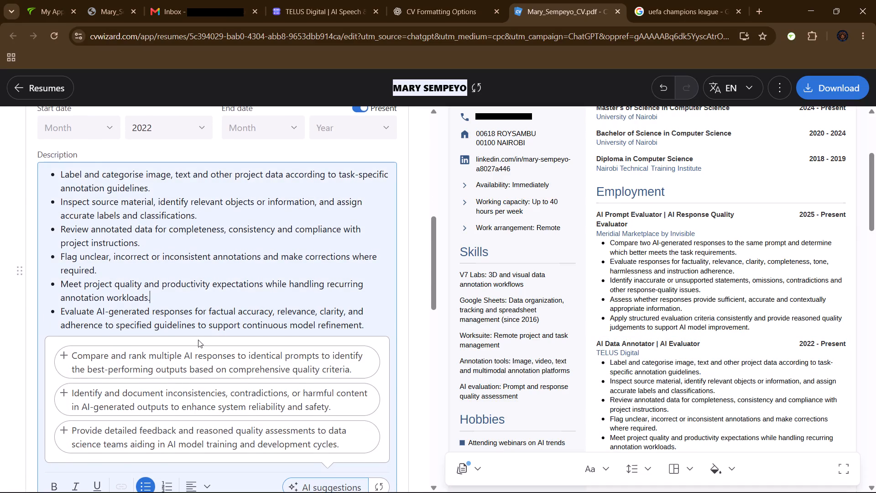
Add the suggested bullet on documenting inconsistencies, contradictions or harmful content to the TELUS Digital job, check the page layout and finish the entry.
{"action": "scroll", "coordinate": [647, 324], "scroll_direction": "down", "scroll_amount": 3}
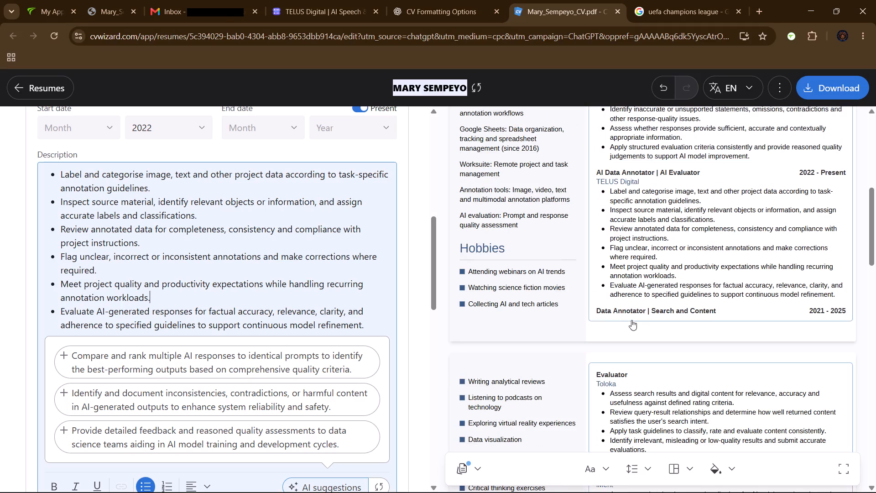
{"action": "left_click", "coordinate": [169, 397]}
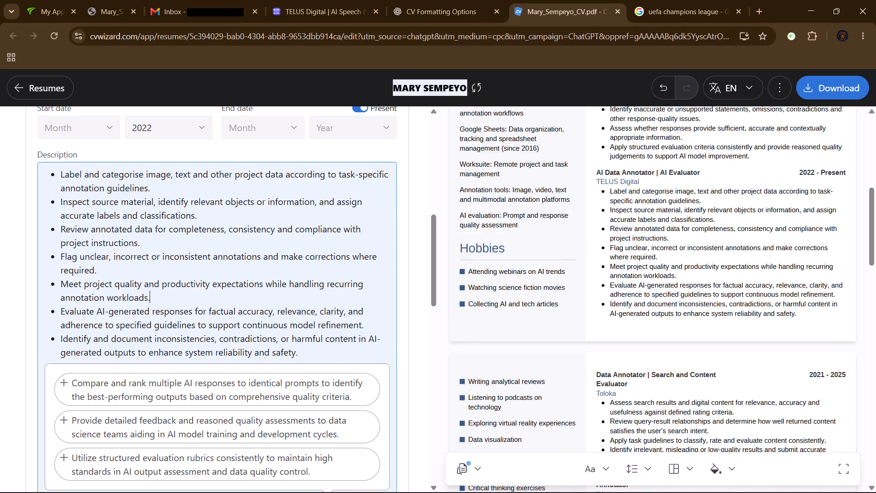
{"action": "scroll", "coordinate": [646, 340], "scroll_direction": "down", "scroll_amount": 8}
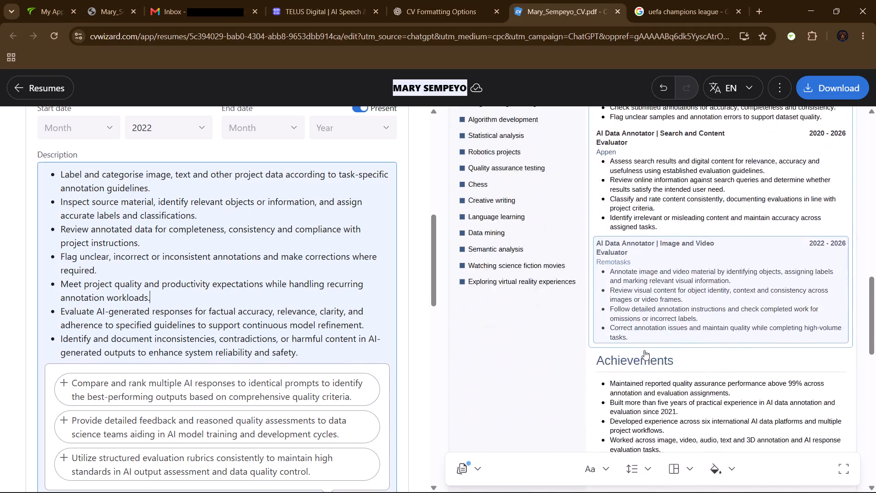
{"action": "scroll", "coordinate": [644, 350], "scroll_direction": "down", "scroll_amount": 1}
{"action": "scroll", "coordinate": [534, 324], "scroll_direction": "up", "scroll_amount": 3}
{"action": "scroll", "coordinate": [501, 336], "scroll_direction": "down", "scroll_amount": 3}
{"action": "scroll", "coordinate": [233, 363], "scroll_direction": "down", "scroll_amount": 5}
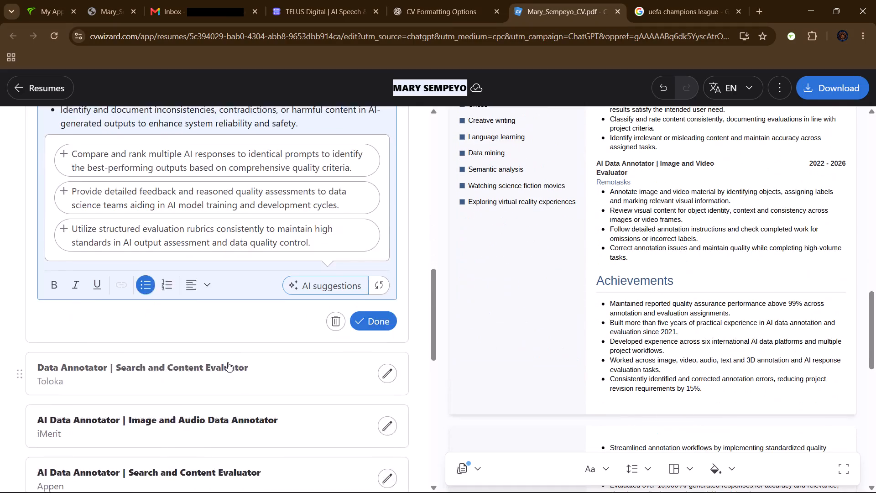
{"action": "scroll", "coordinate": [228, 362], "scroll_direction": "down", "scroll_amount": 2}
{"action": "scroll", "coordinate": [228, 362], "scroll_direction": "up", "scroll_amount": 1}
{"action": "left_click", "coordinate": [372, 210]}
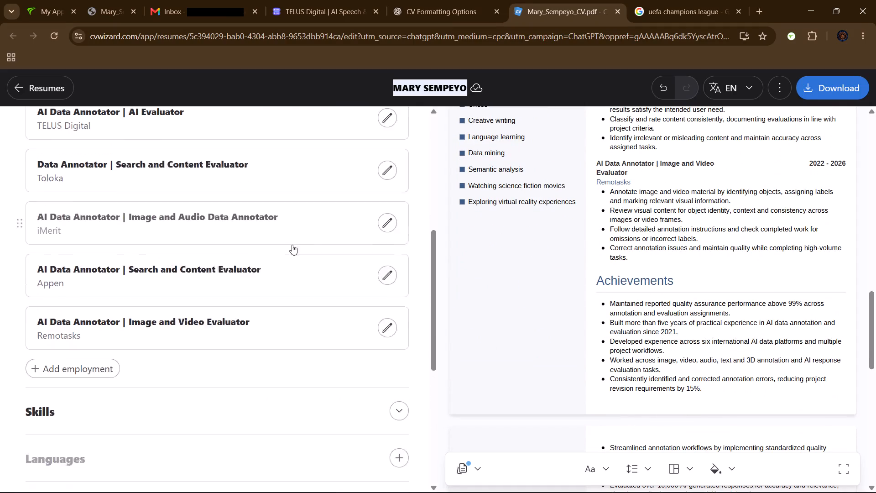
Add Quality assurance in AI datasets, Data labeling and categorization, and Factuality and relevance analysis from the AI suggestions to the Skills section.
{"action": "scroll", "coordinate": [179, 345], "scroll_direction": "down", "scroll_amount": 3}
{"action": "left_click", "coordinate": [402, 254]}
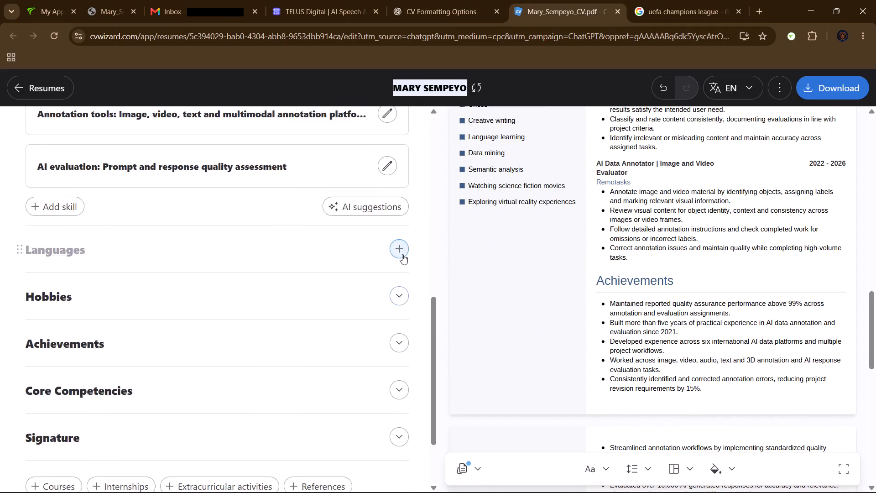
{"action": "scroll", "coordinate": [193, 370], "scroll_direction": "down", "scroll_amount": 1}
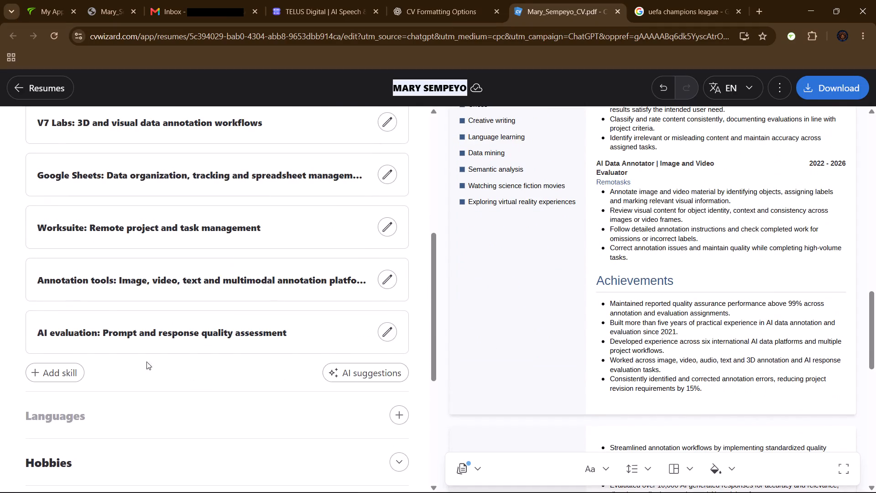
{"action": "left_click", "coordinate": [368, 375]}
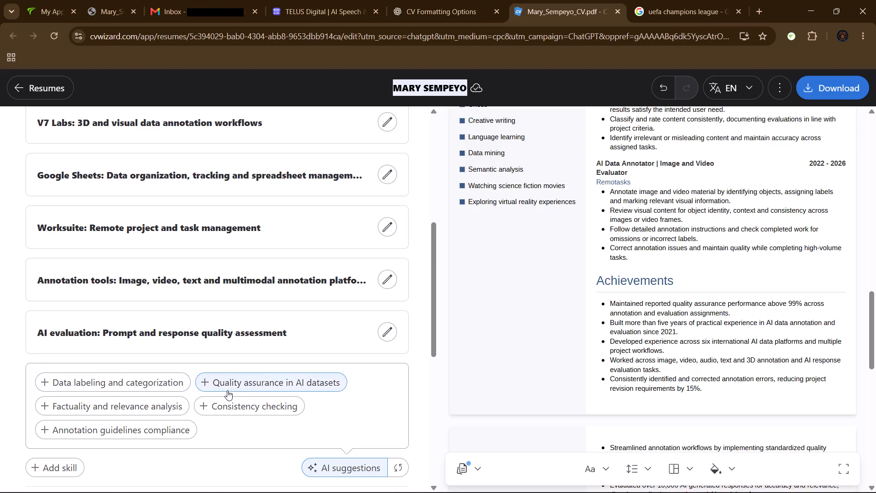
{"action": "scroll", "coordinate": [261, 367], "scroll_direction": "up", "scroll_amount": 3}
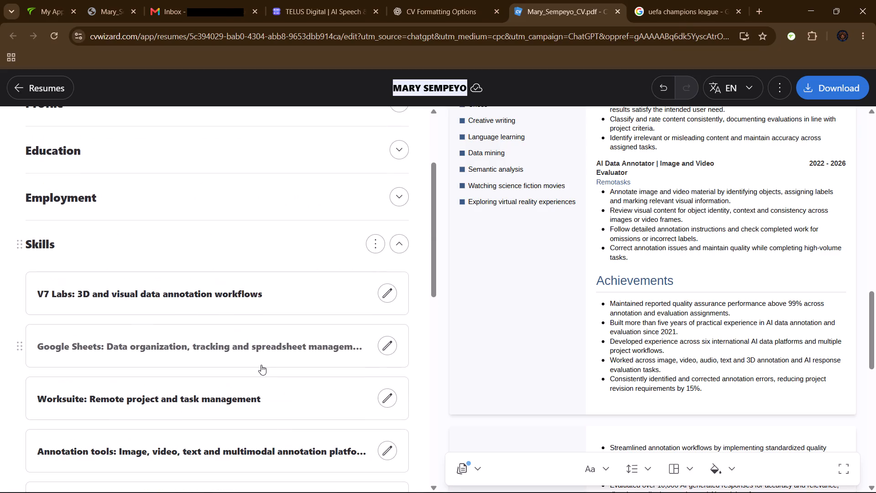
{"action": "scroll", "coordinate": [261, 365], "scroll_direction": "down", "scroll_amount": 4}
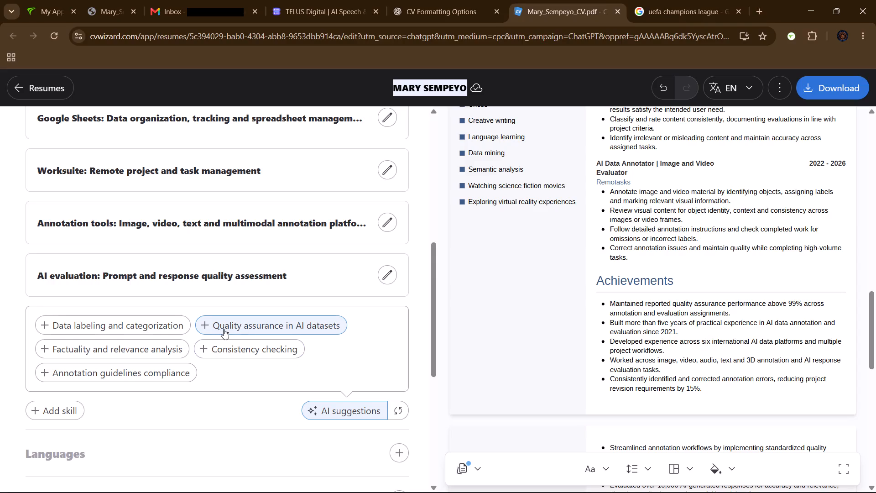
{"action": "left_click", "coordinate": [228, 327]}
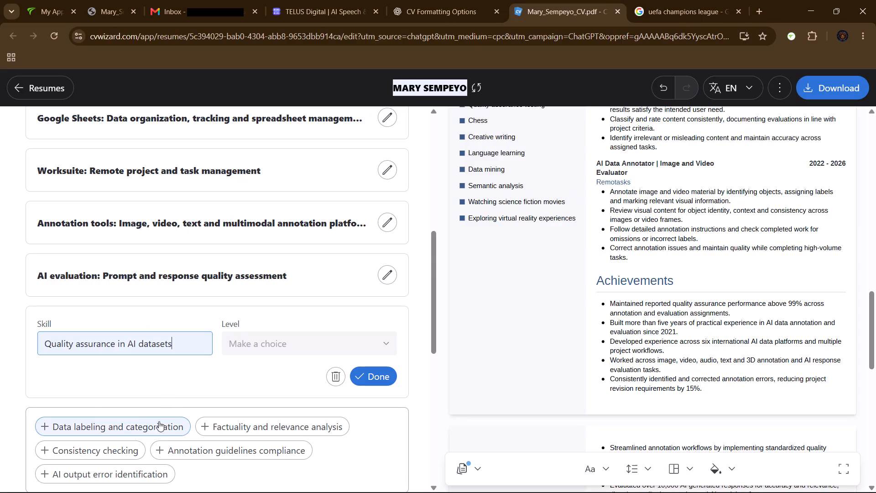
{"action": "left_click", "coordinate": [141, 422]}
{"action": "scroll", "coordinate": [196, 389], "scroll_direction": "down", "scroll_amount": 1}
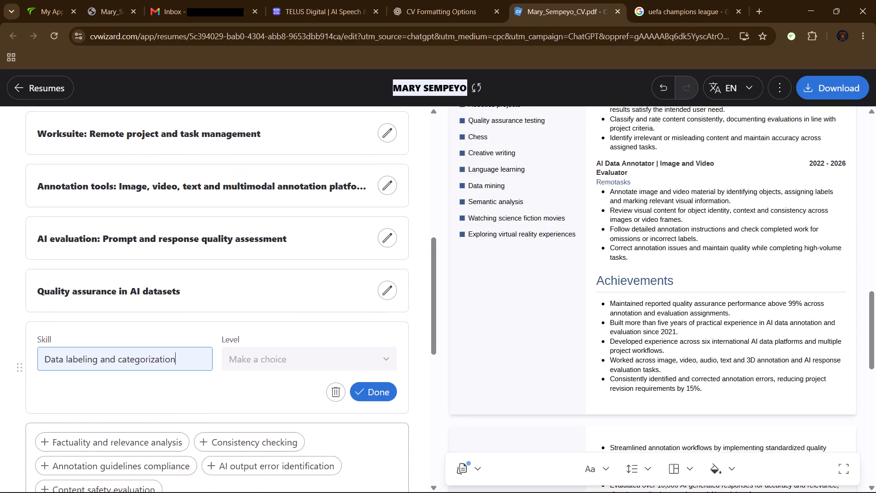
{"action": "left_click", "coordinate": [133, 419]}
Add the suggested skills Annotation guidelines compliance, AI output error identification, Content safety evaluation, AI response evaluation and Model improvement support.
{"action": "scroll", "coordinate": [149, 404], "scroll_direction": "down", "scroll_amount": 3}
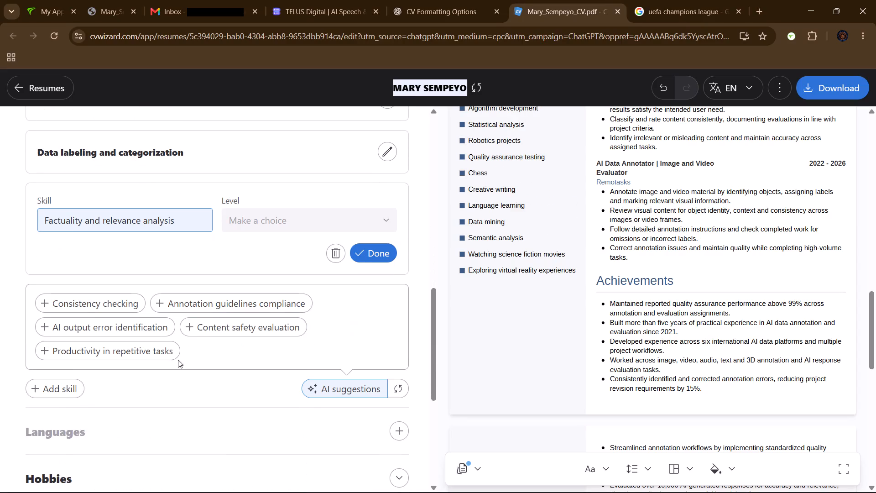
{"action": "left_click", "coordinate": [179, 304]}
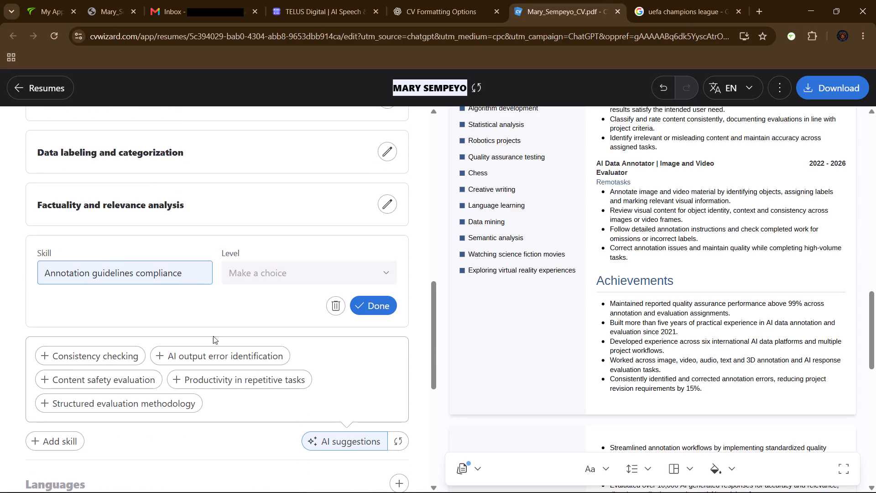
{"action": "left_click", "coordinate": [218, 356]}
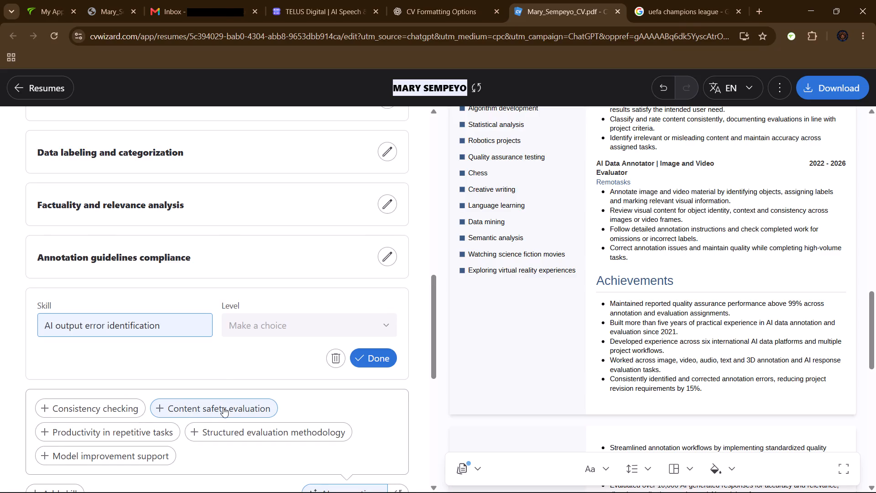
{"action": "left_click", "coordinate": [223, 408]}
{"action": "scroll", "coordinate": [203, 400], "scroll_direction": "down", "scroll_amount": 2}
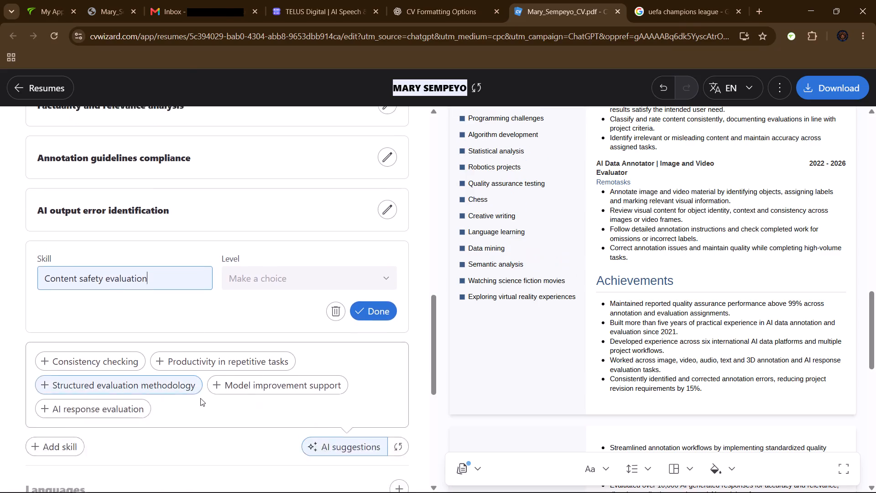
{"action": "left_click", "coordinate": [104, 390]}
{"action": "scroll", "coordinate": [243, 416], "scroll_direction": "down", "scroll_amount": 1}
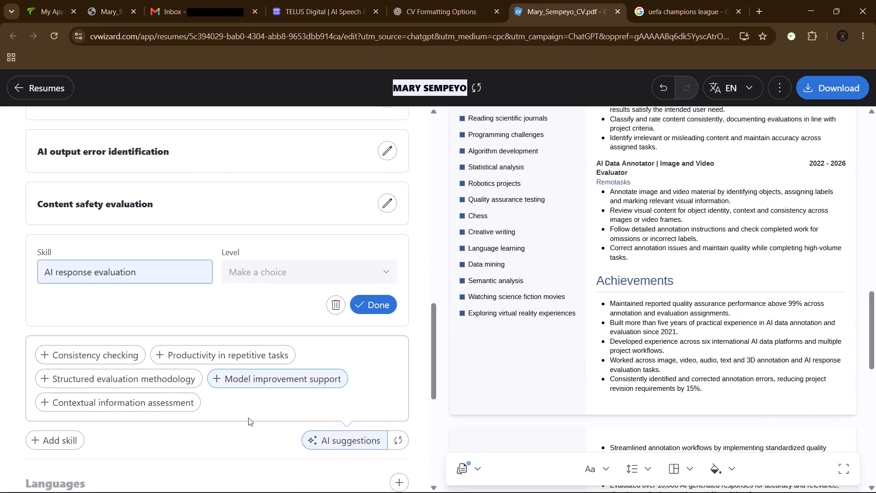
{"action": "left_click", "coordinate": [265, 366]}
Add the suggested skills Tone and instruction adherence, Consistency checking, Classification accuracy, Critical thinking and analysis, and Contextual information assessment.
{"action": "left_click", "coordinate": [135, 441]}
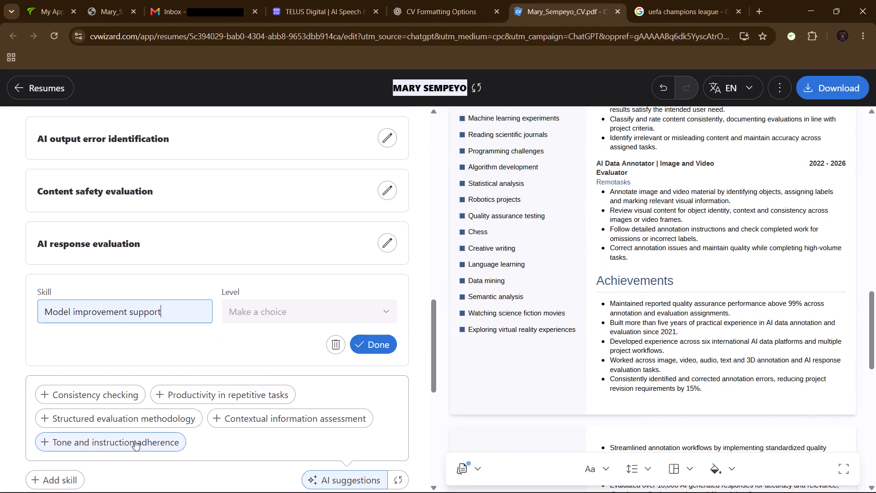
{"action": "left_click", "coordinate": [98, 446]}
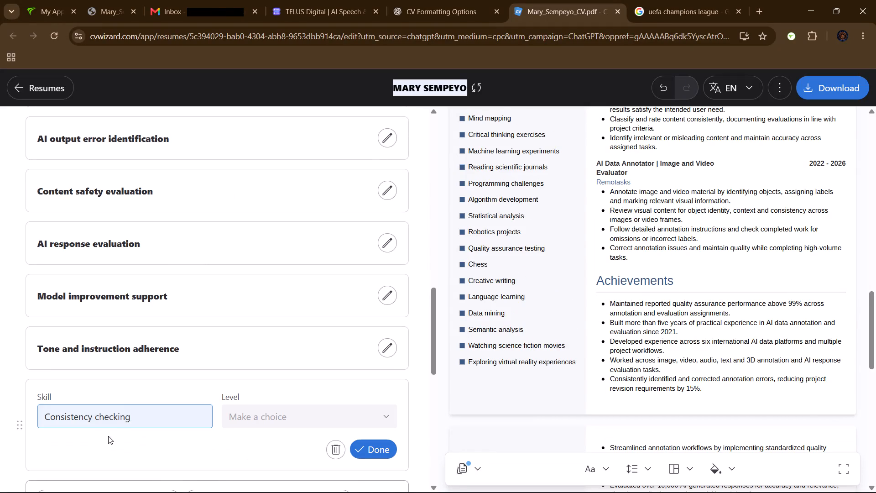
{"action": "scroll", "coordinate": [109, 435], "scroll_direction": "down", "scroll_amount": 3}
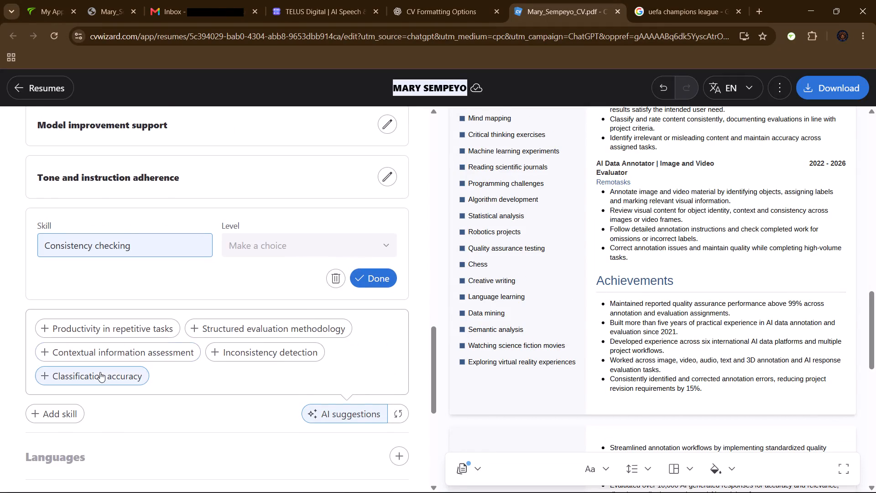
{"action": "left_click", "coordinate": [100, 372]}
{"action": "scroll", "coordinate": [122, 375], "scroll_direction": "down", "scroll_amount": 2}
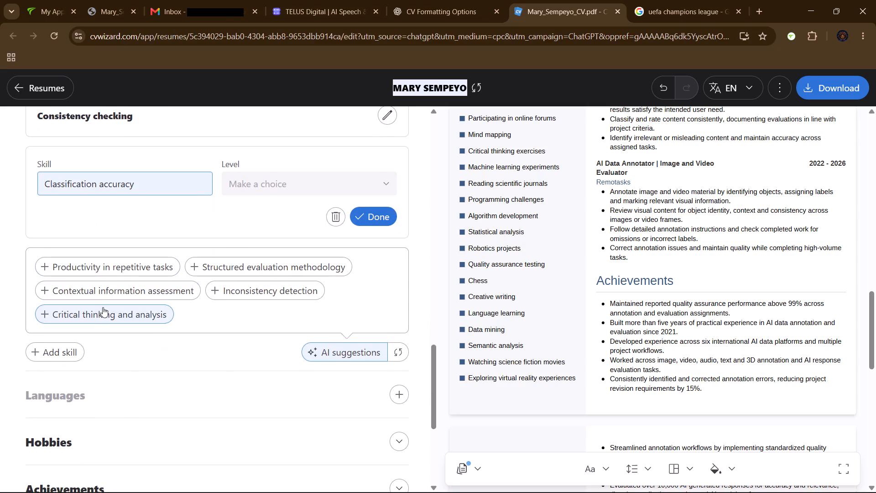
{"action": "left_click", "coordinate": [100, 318]}
{"action": "scroll", "coordinate": [101, 321], "scroll_direction": "down", "scroll_amount": 2}
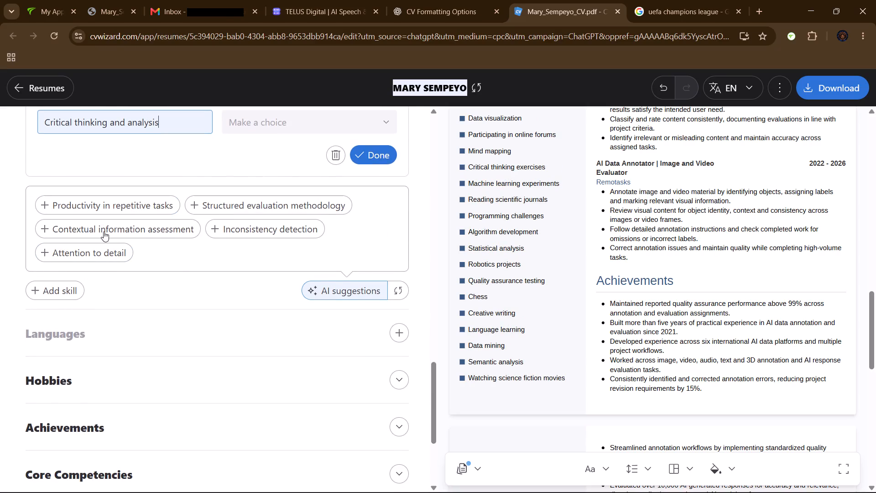
{"action": "left_click", "coordinate": [104, 231]}
Review the CV preview from the header through Skills, Hobbies and Achievements to check content and page breaks after adding the skills.
{"action": "scroll", "coordinate": [586, 386], "scroll_direction": "up", "scroll_amount": 5}
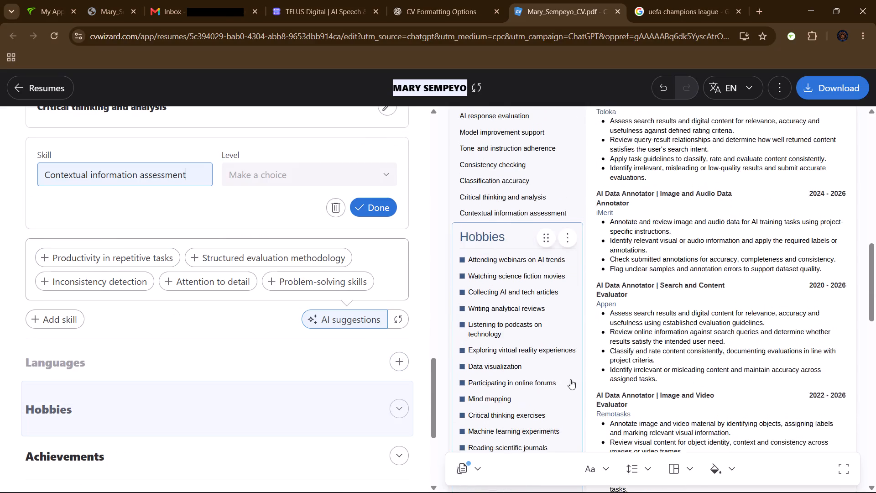
{"action": "scroll", "coordinate": [570, 379], "scroll_direction": "up", "scroll_amount": 7}
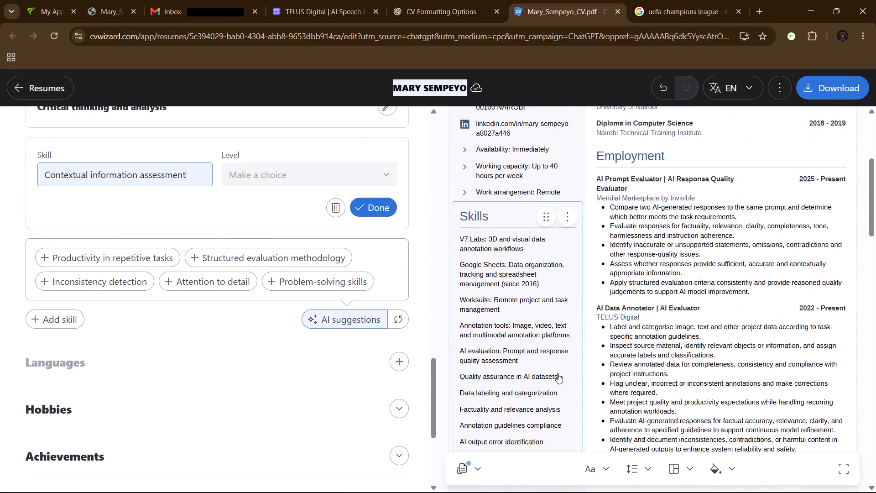
{"action": "scroll", "coordinate": [558, 373], "scroll_direction": "up", "scroll_amount": 2}
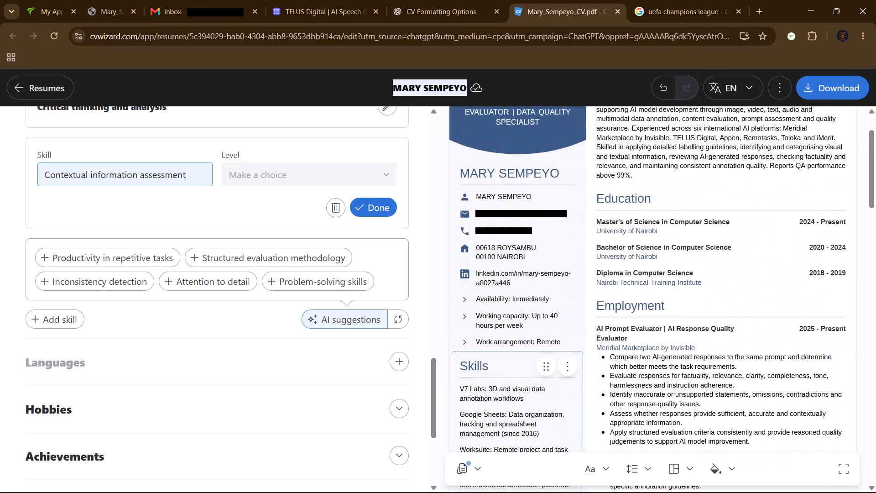
{"action": "scroll", "coordinate": [495, 381], "scroll_direction": "down", "scroll_amount": 6}
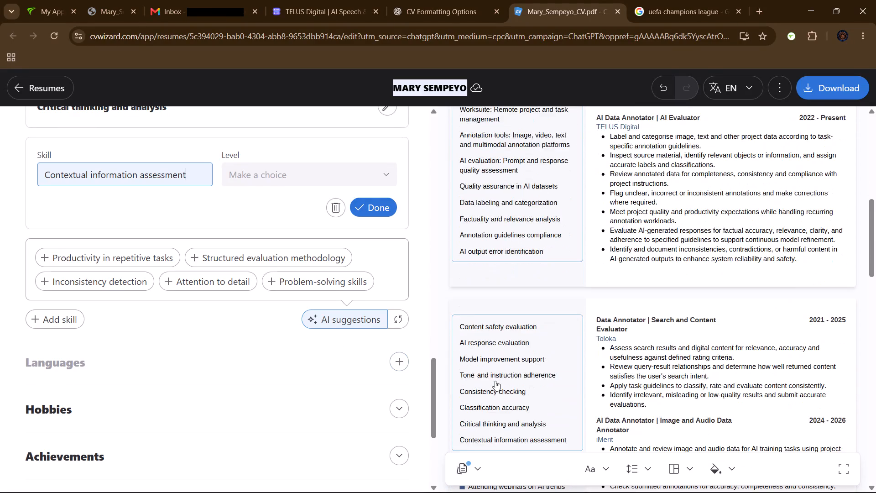
{"action": "scroll", "coordinate": [495, 381], "scroll_direction": "down", "scroll_amount": 8}
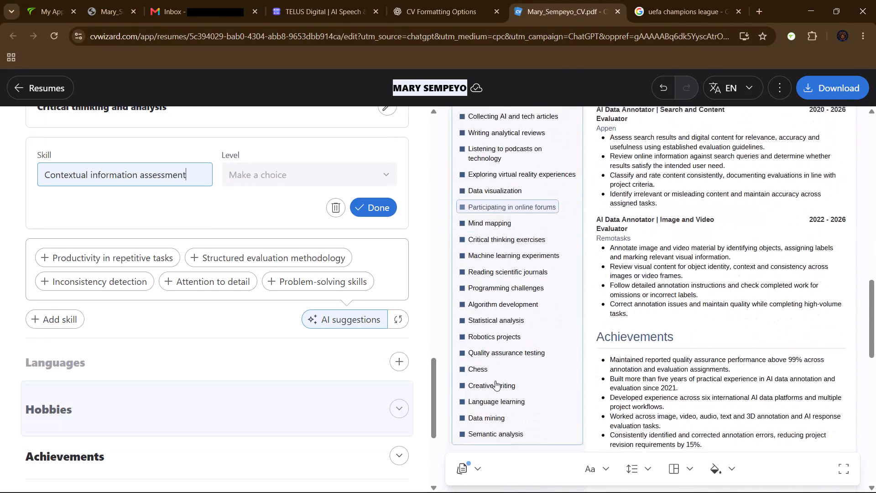
{"action": "scroll", "coordinate": [495, 381], "scroll_direction": "down", "scroll_amount": 2}
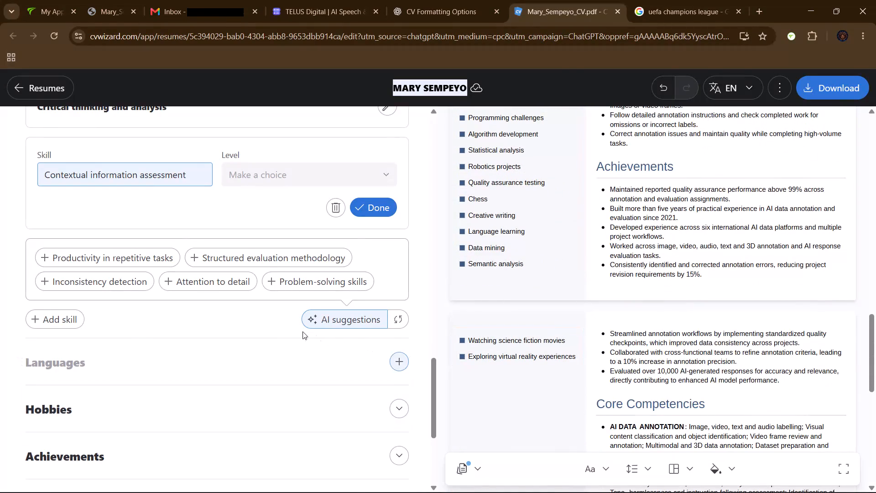
Delete the Worksuite: Remote project and task management skill and the Annotation tools skill from the Skills section.
{"action": "scroll", "coordinate": [248, 307], "scroll_direction": "up", "scroll_amount": 7}
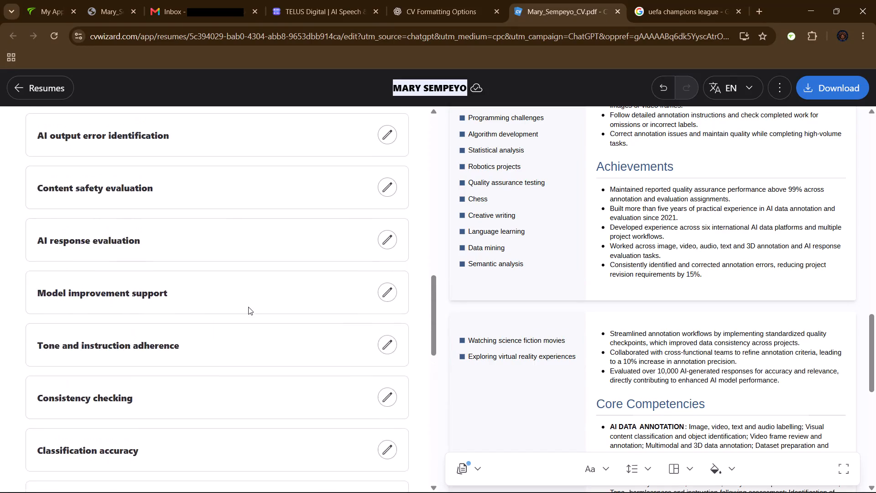
{"action": "scroll", "coordinate": [248, 307], "scroll_direction": "up", "scroll_amount": 9}
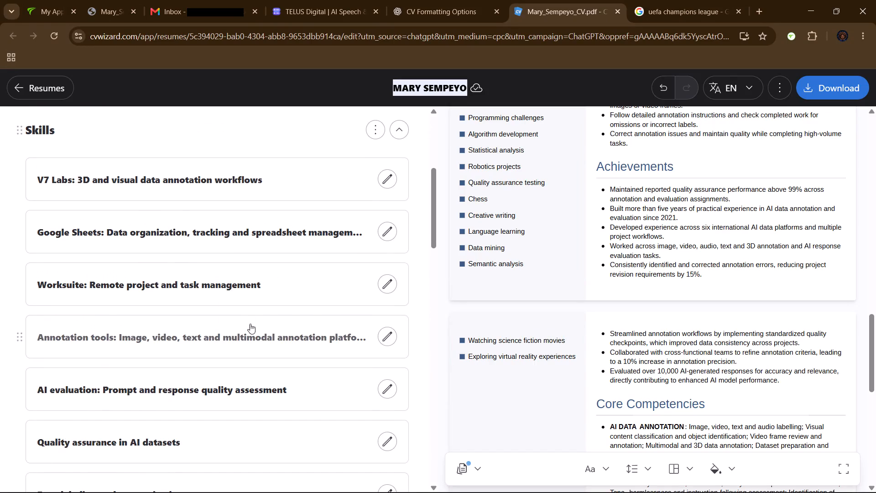
{"action": "left_click", "coordinate": [386, 286]}
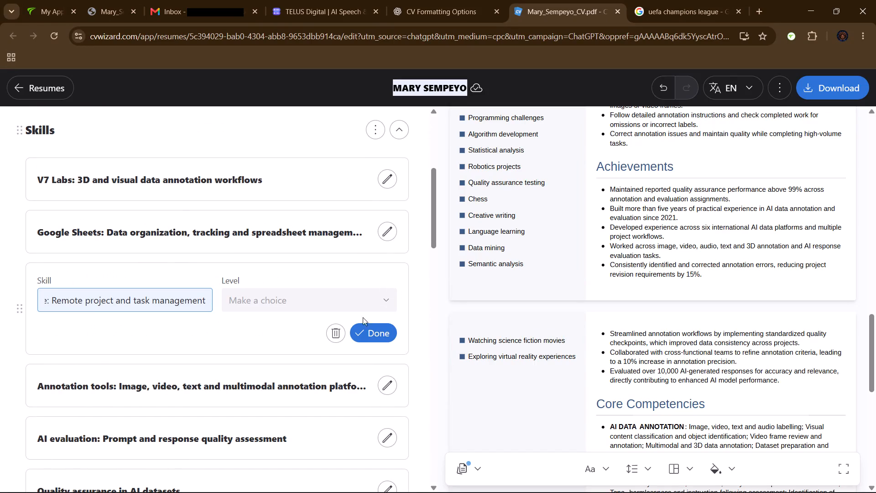
{"action": "left_click", "coordinate": [334, 336]}
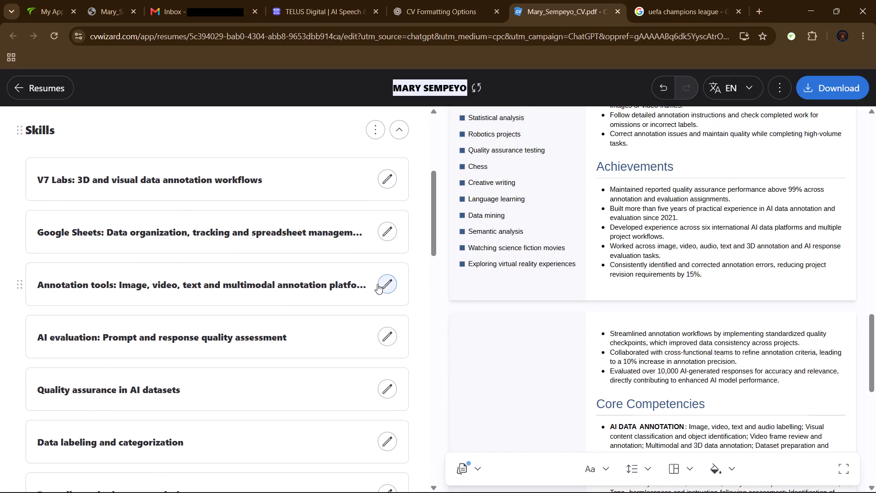
{"action": "left_click", "coordinate": [382, 284]}
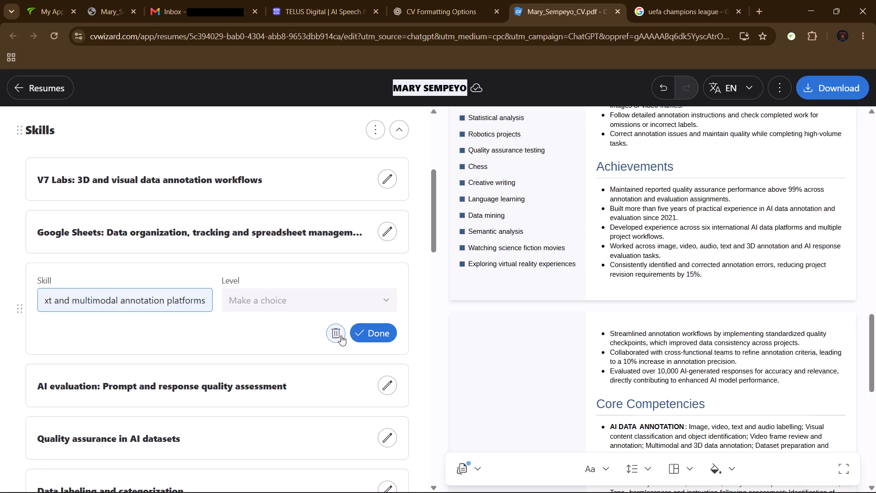
{"action": "left_click", "coordinate": [339, 335]}
Check the Core Competencies description, and add a Footer section with the suggested recruitment data-processing consent statement.
{"action": "scroll", "coordinate": [272, 339], "scroll_direction": "down", "scroll_amount": 16}
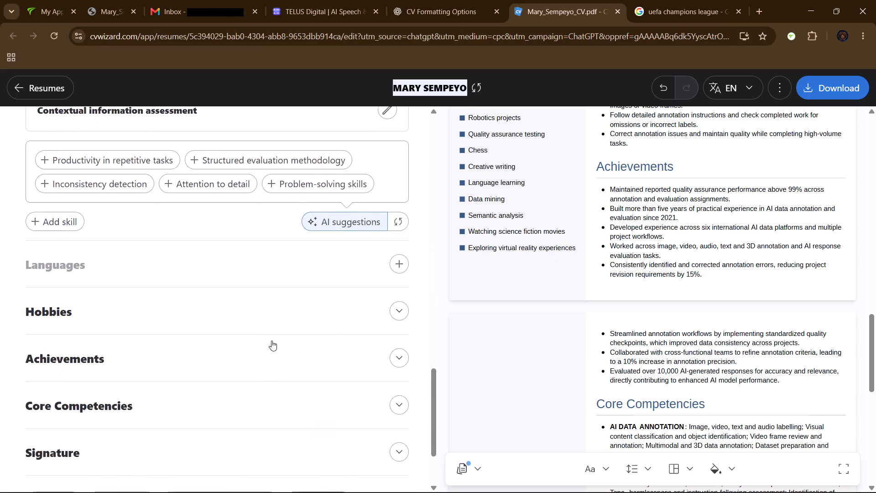
{"action": "scroll", "coordinate": [271, 341], "scroll_direction": "down", "scroll_amount": 1}
{"action": "scroll", "coordinate": [266, 340], "scroll_direction": "up", "scroll_amount": 2}
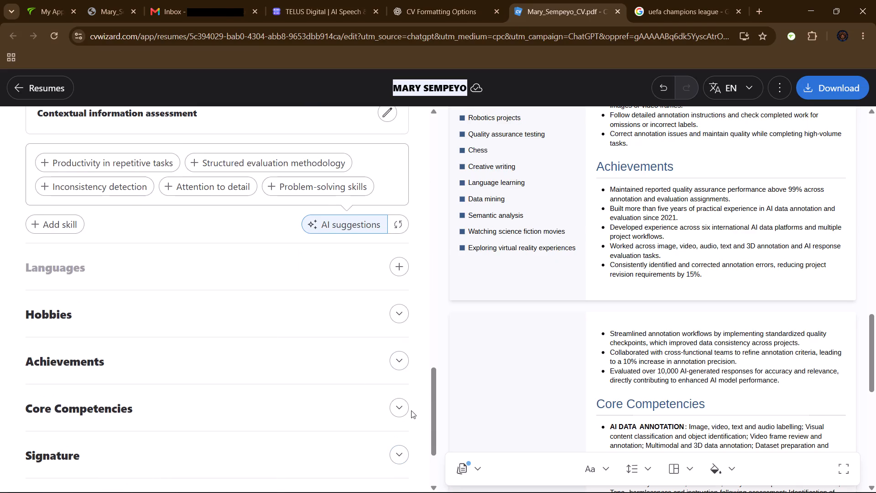
{"action": "left_click", "coordinate": [403, 412]}
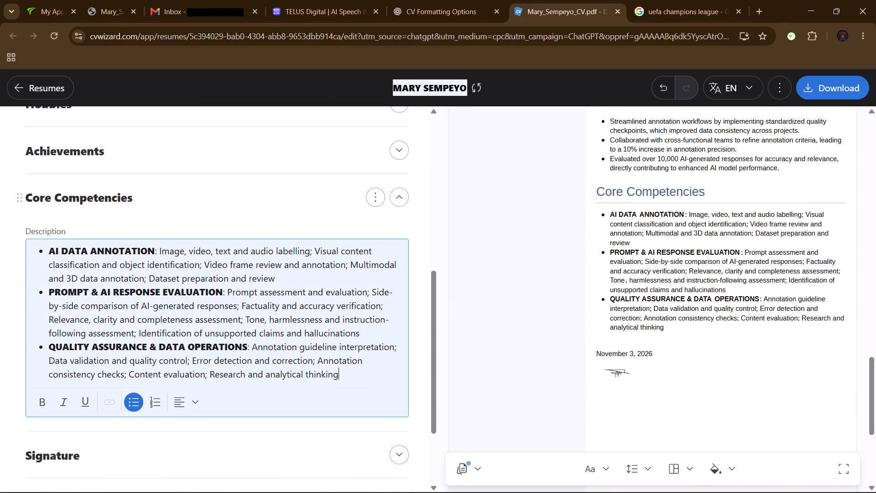
{"action": "scroll", "coordinate": [263, 333], "scroll_direction": "down", "scroll_amount": 3}
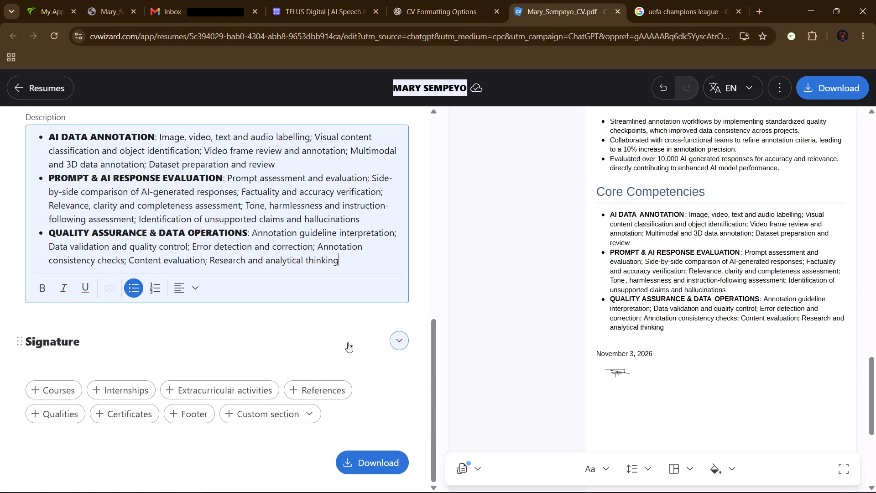
{"action": "left_click", "coordinate": [183, 420]}
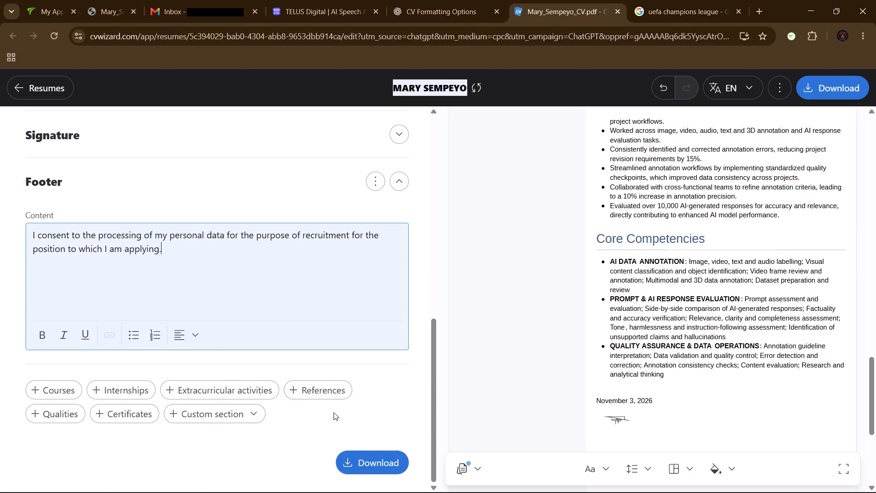
Add a Qualities section with the suggested qualities Attention to detail, Analytical thinking, Consistency, Time management and Critical evaluation.
{"action": "scroll", "coordinate": [325, 394], "scroll_direction": "down", "scroll_amount": 3}
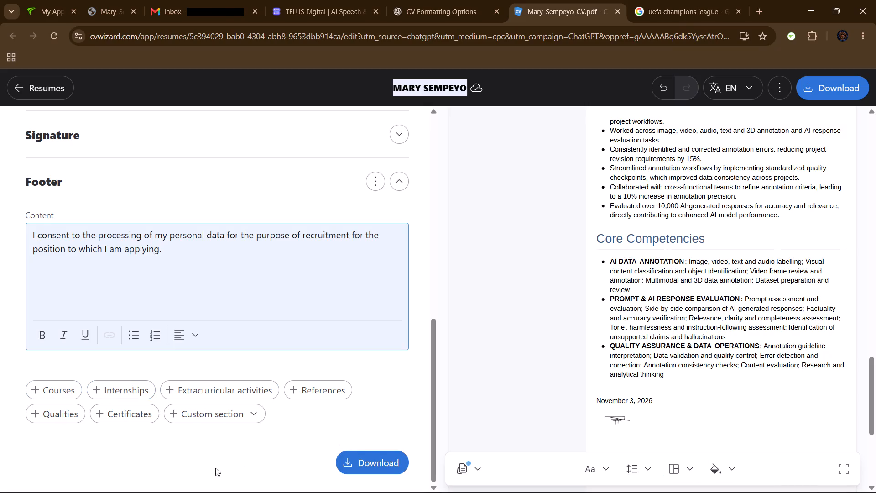
{"action": "left_click", "coordinate": [58, 414]}
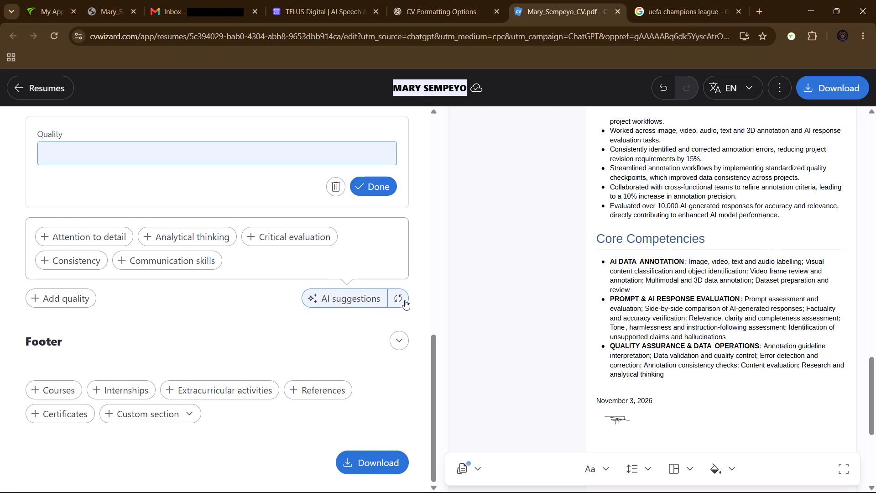
{"action": "left_click", "coordinate": [83, 231]}
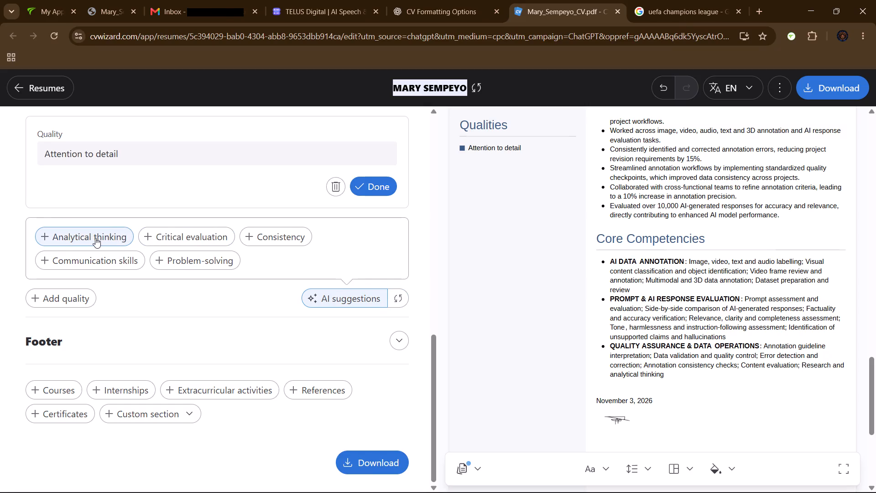
{"action": "left_click", "coordinate": [95, 238]}
{"action": "left_click", "coordinate": [190, 239]}
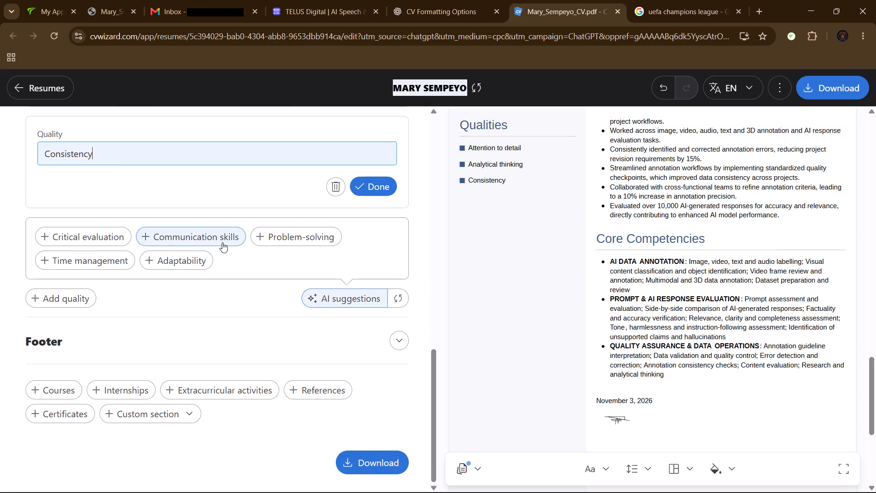
{"action": "left_click", "coordinate": [103, 261]}
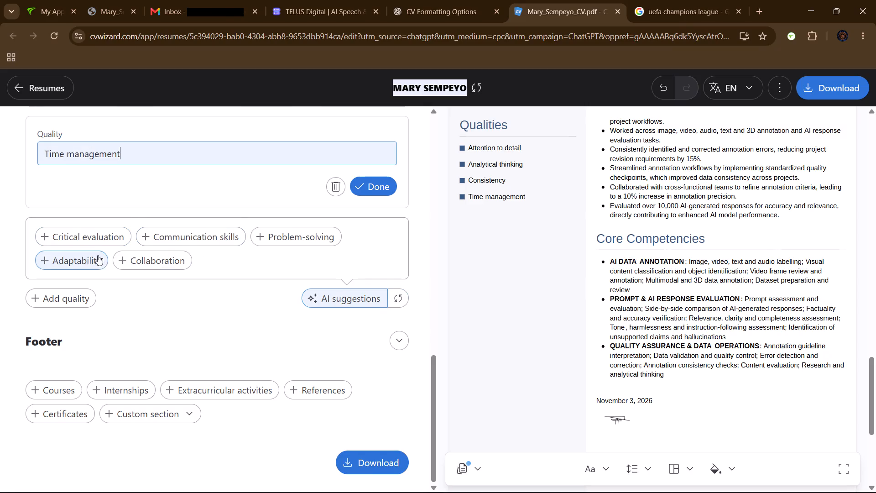
{"action": "left_click", "coordinate": [89, 238]}
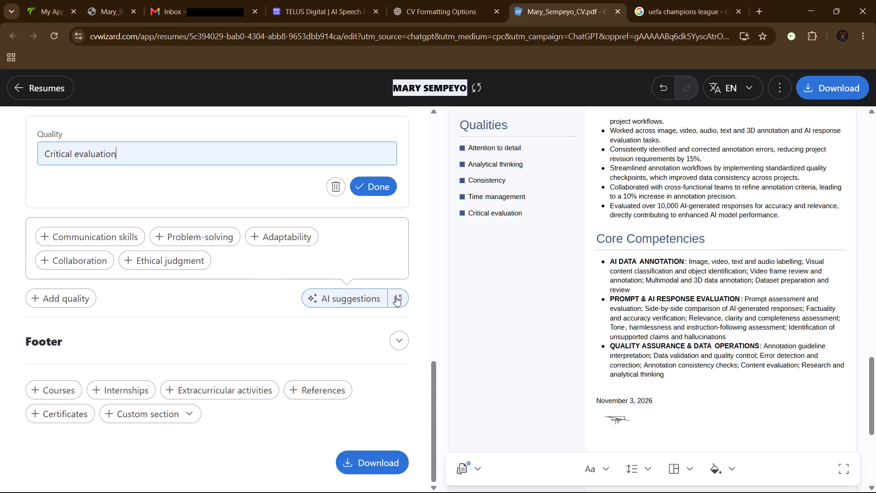
Refresh the AI suggestions as needed and add Reliability, Observational skills and Quality consciousness to the Qualities section.
{"action": "left_click", "coordinate": [396, 296]}
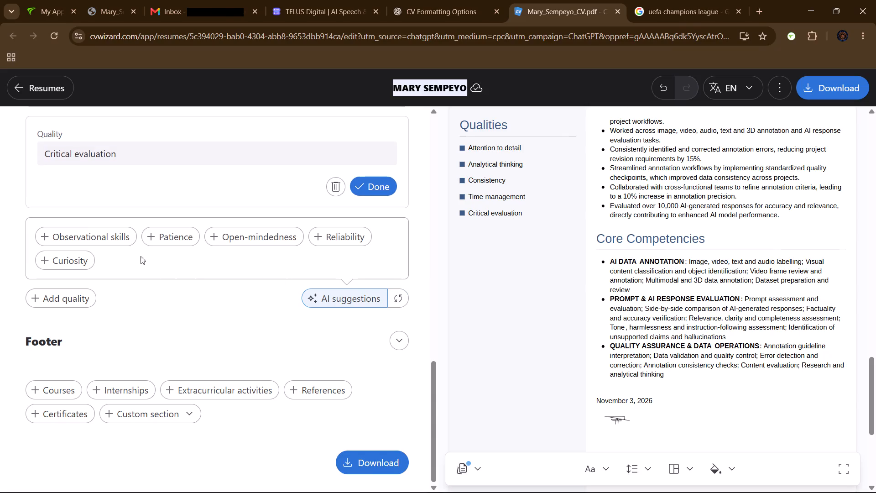
{"action": "left_click", "coordinate": [340, 241]}
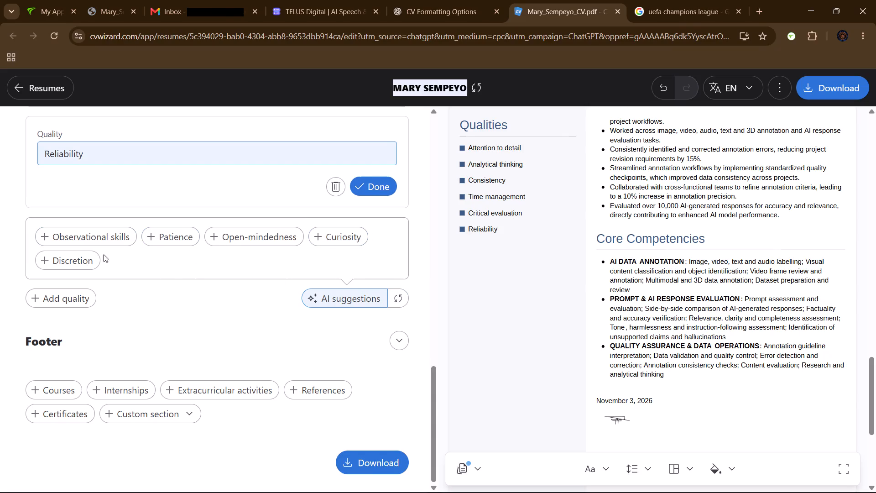
{"action": "left_click", "coordinate": [105, 242]}
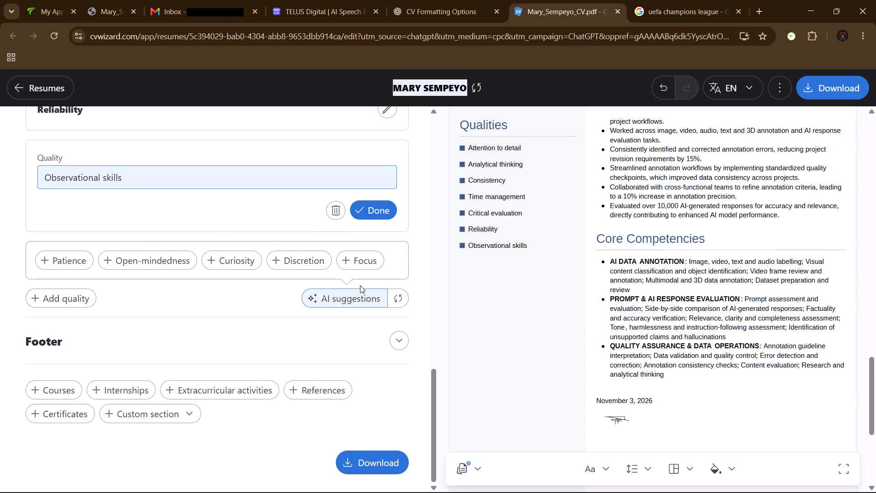
{"action": "left_click", "coordinate": [393, 296]}
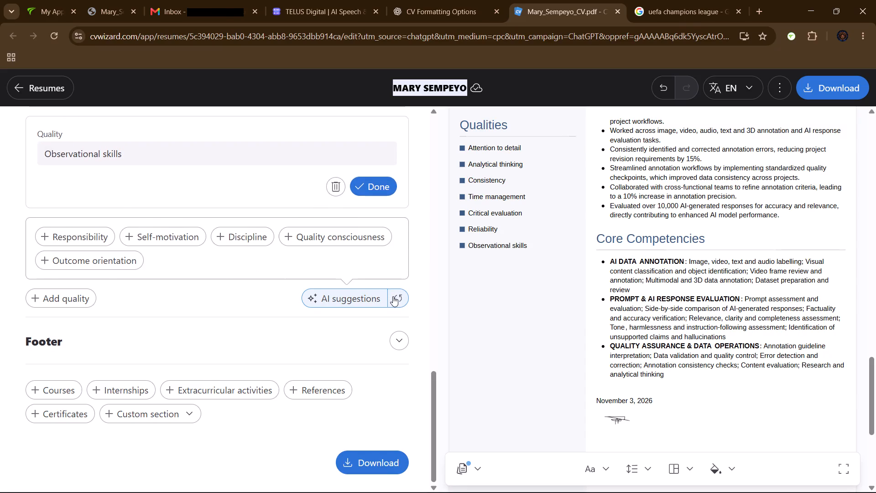
{"action": "left_click", "coordinate": [352, 238]}
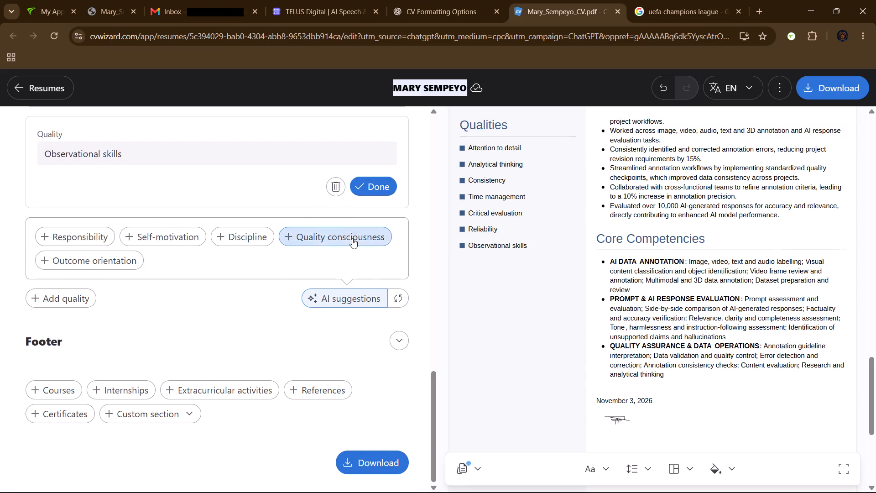
Generate further AI suggestions and add Bias recognition and Data integrity awareness to the Qualities section.
{"action": "left_click", "coordinate": [393, 296]}
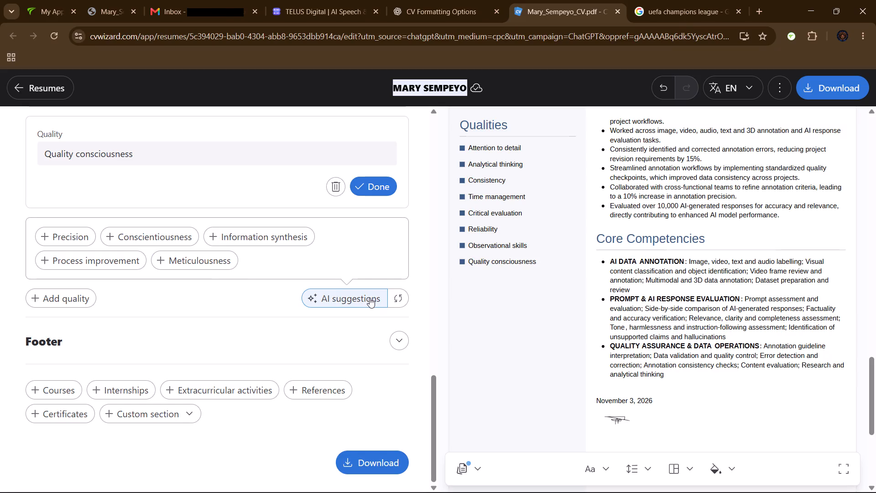
{"action": "left_click", "coordinate": [389, 298]}
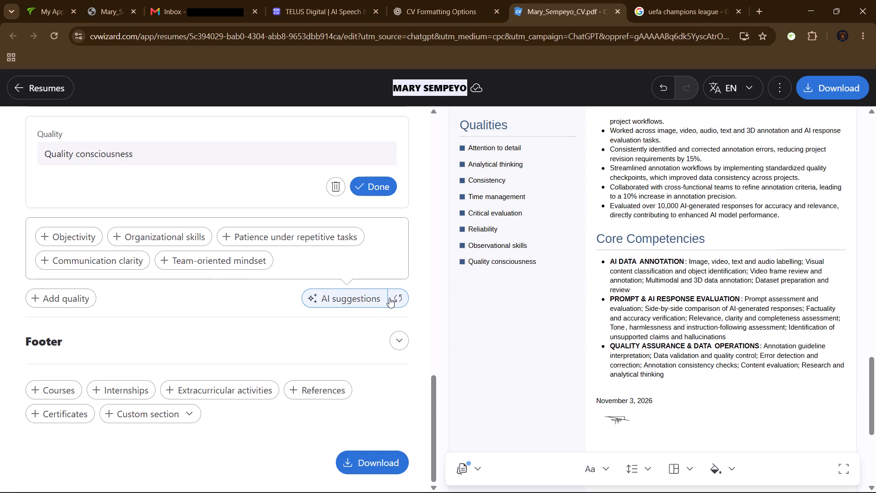
{"action": "left_click", "coordinate": [391, 298]}
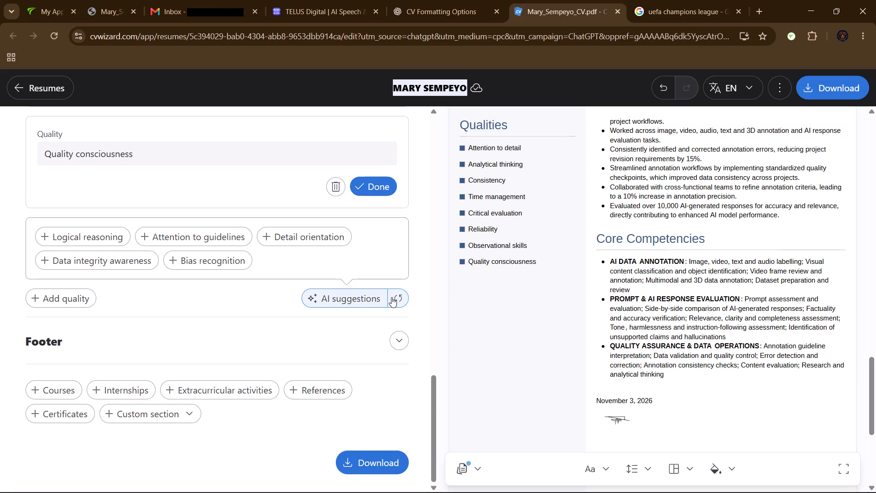
{"action": "left_click", "coordinate": [198, 263]}
{"action": "left_click", "coordinate": [91, 257]}
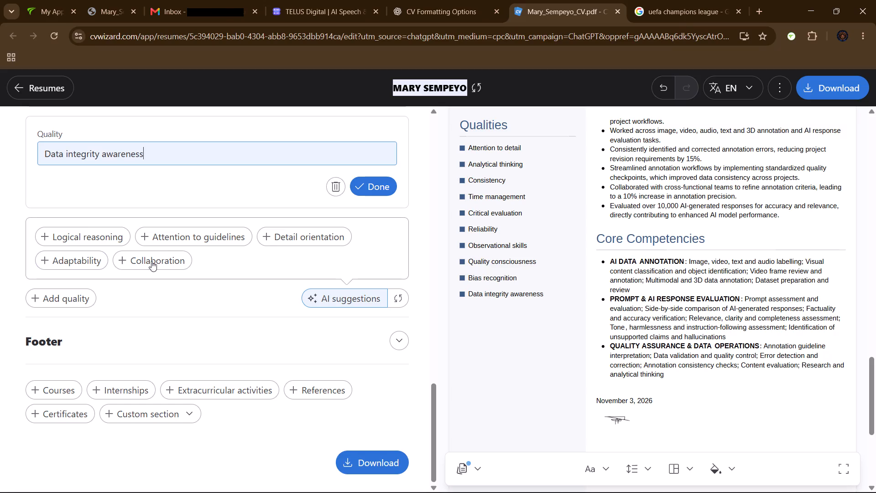
Add a References section with the "References available upon request." statement.
{"action": "scroll", "coordinate": [177, 280], "scroll_direction": "down", "scroll_amount": 2}
{"action": "left_click", "coordinate": [317, 392]}
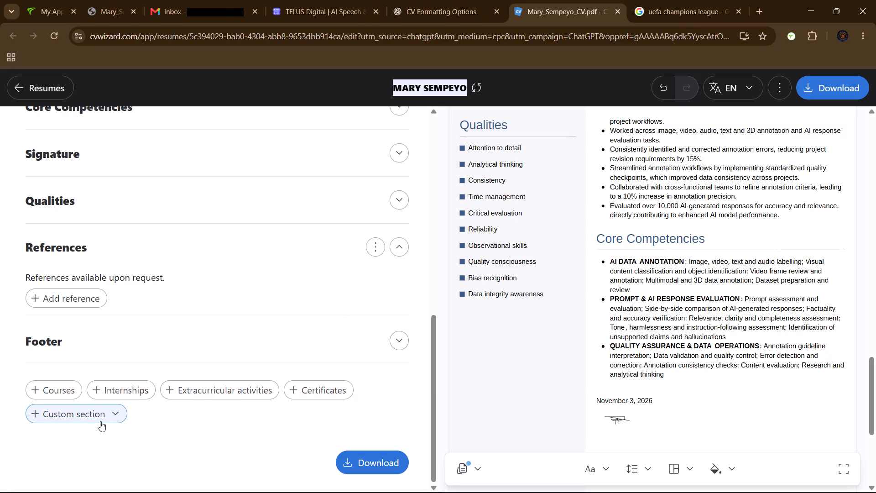
Look through the available custom section types and reopen the Footer section's content.
{"action": "left_click", "coordinate": [89, 416]}
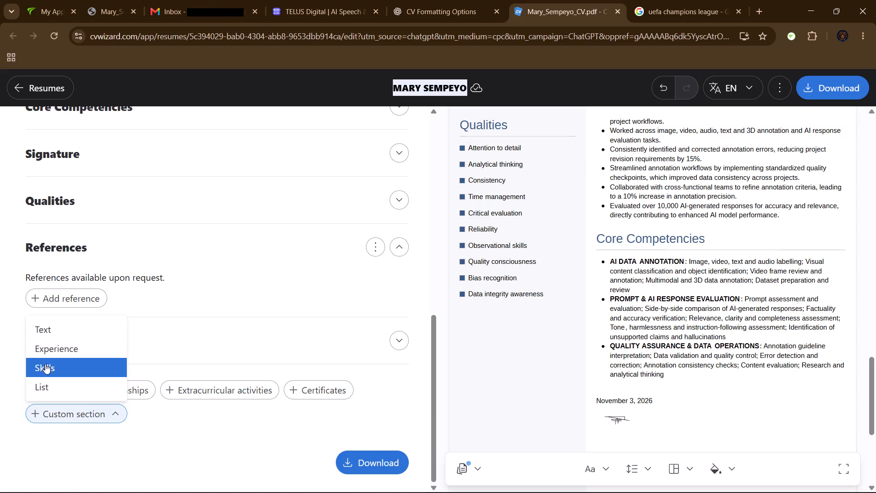
{"action": "left_click", "coordinate": [207, 338]}
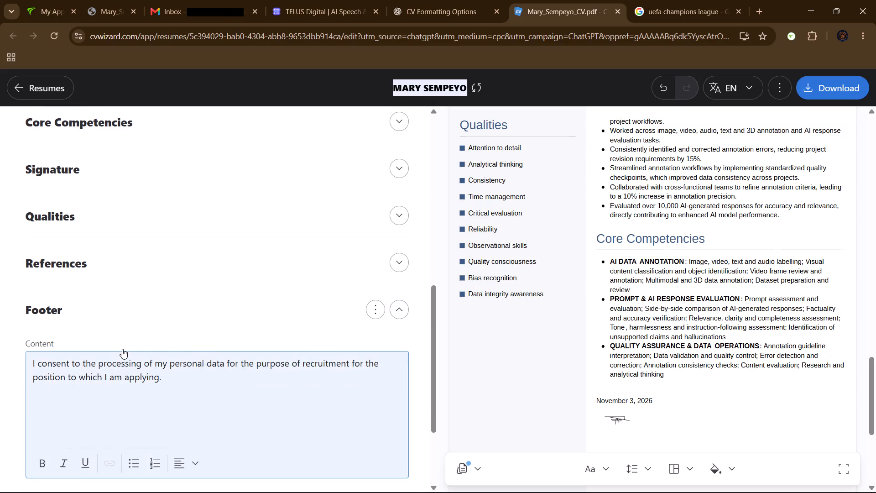
Add a Certificates section to the CV and enter Certified Data Annotator as the certificate name.
{"action": "scroll", "coordinate": [138, 342], "scroll_direction": "down", "scroll_amount": 1}
{"action": "scroll", "coordinate": [130, 311], "scroll_direction": "up", "scroll_amount": 3}
{"action": "scroll", "coordinate": [130, 311], "scroll_direction": "down", "scroll_amount": 5}
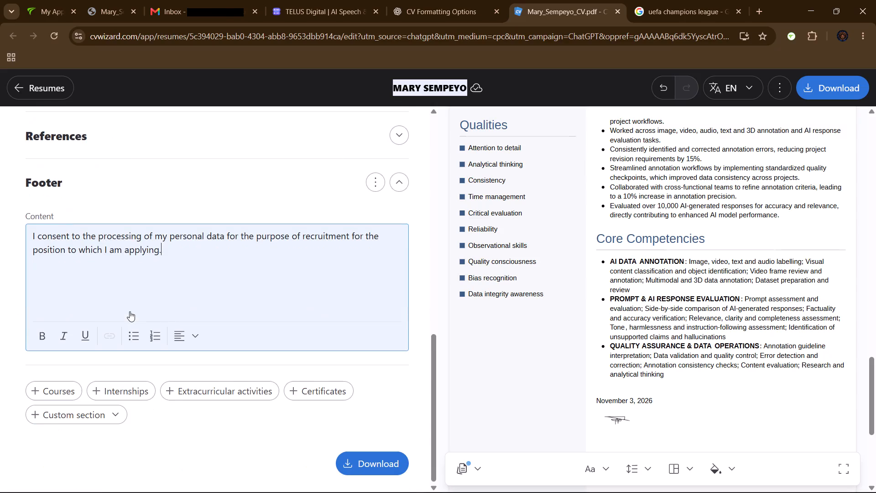
{"action": "left_click", "coordinate": [310, 390]}
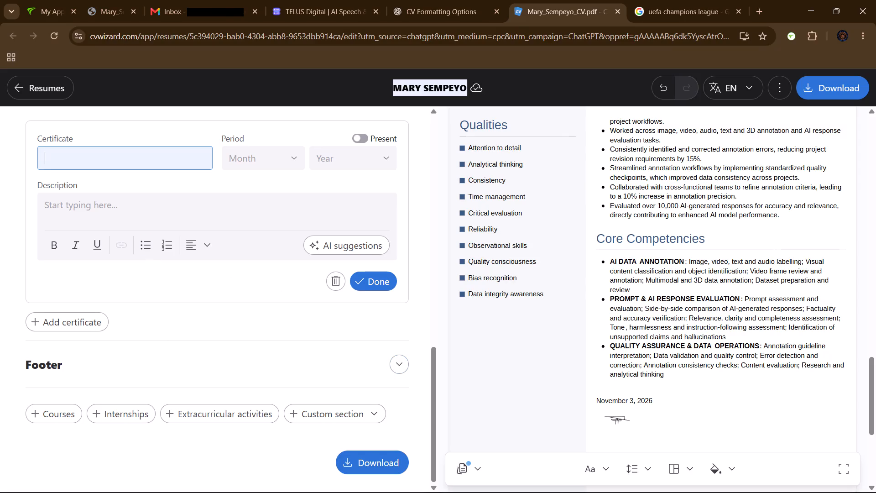
{"action": "scroll", "coordinate": [92, 193], "scroll_direction": "up", "scroll_amount": 3}
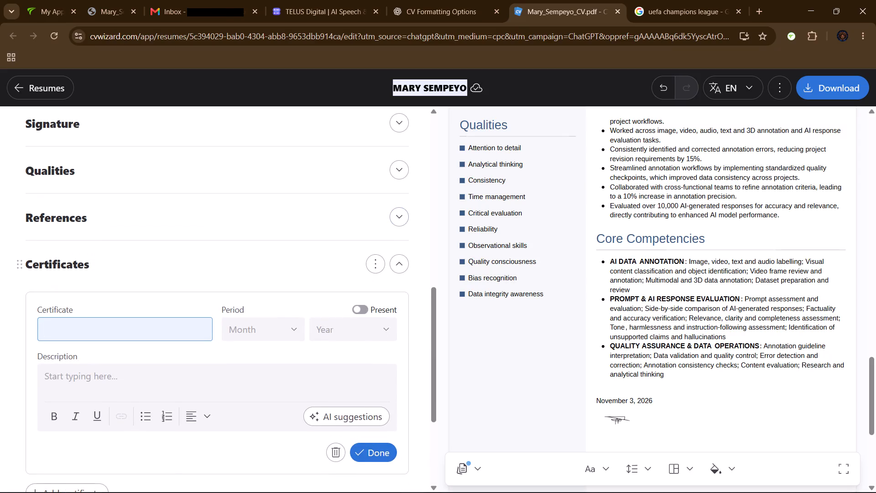
{"action": "type", "text": "Cer"}
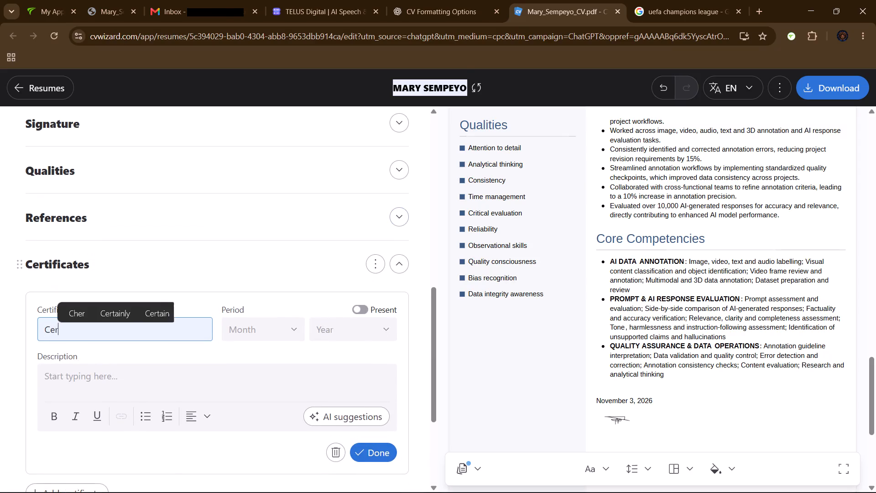
{"action": "type", "text": "tified Data"}
{"action": "key", "text": "space"}
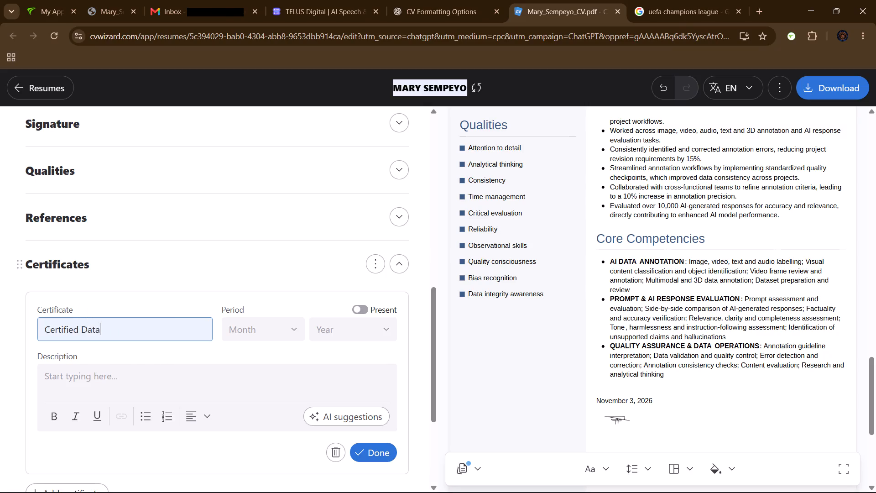
{"action": "type", "text": "Annotator"}
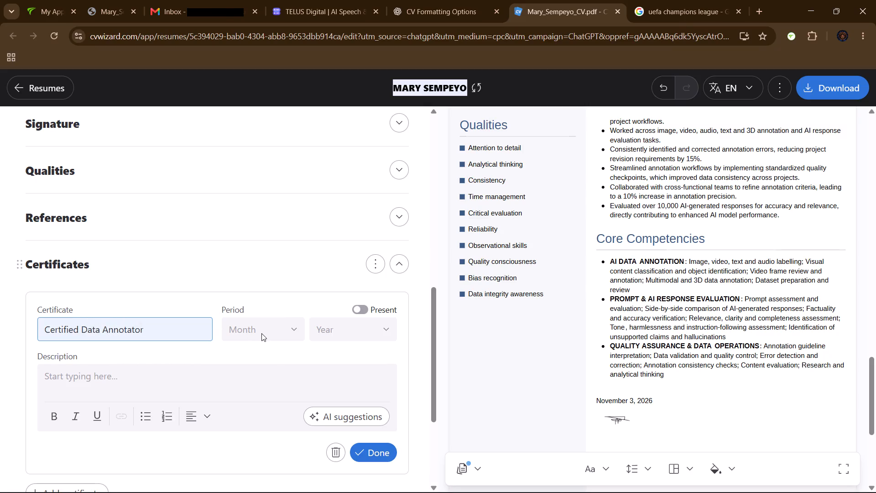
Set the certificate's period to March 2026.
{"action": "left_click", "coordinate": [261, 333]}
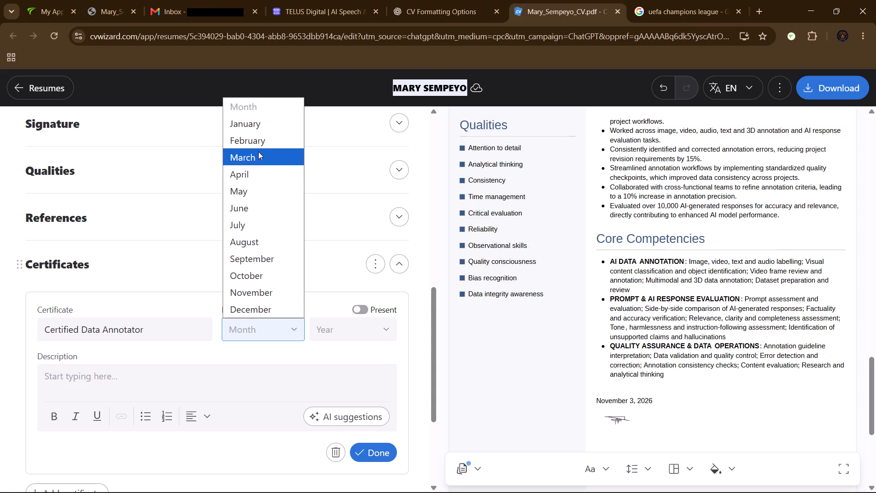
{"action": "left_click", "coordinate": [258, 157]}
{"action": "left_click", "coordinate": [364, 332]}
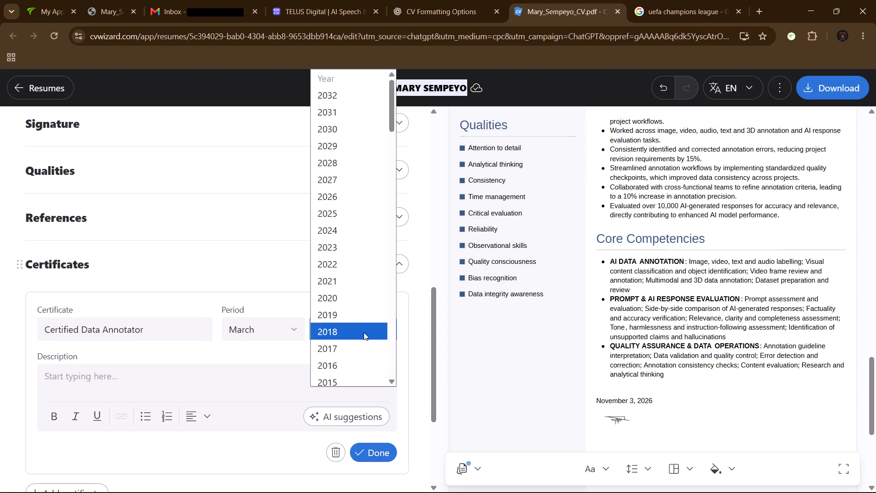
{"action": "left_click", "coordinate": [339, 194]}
Mark the Certified Data Annotator certificate's period as Present and save the entry.
{"action": "left_click", "coordinate": [363, 308]}
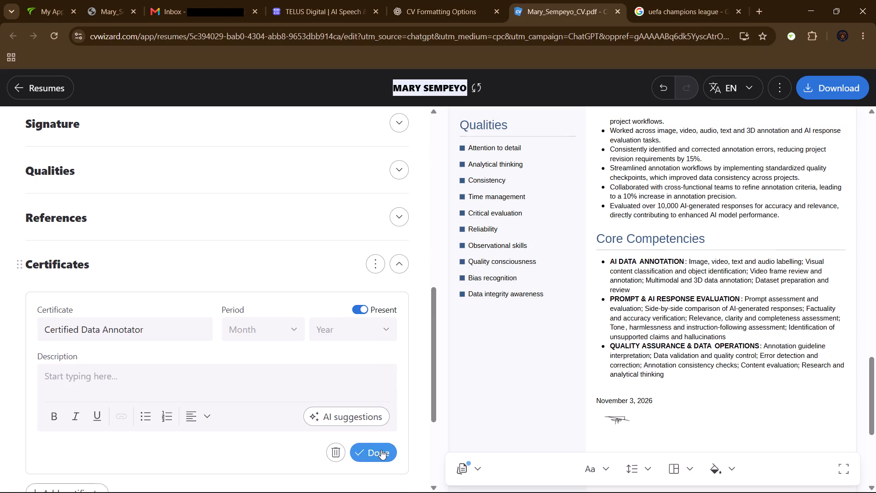
{"action": "left_click", "coordinate": [385, 456]}
Reopen the certificate and add AI-suggested description bullets on multimedia data labeling, data quality assessment, annotation error detection and dataset evaluation.
{"action": "left_click", "coordinate": [383, 312]}
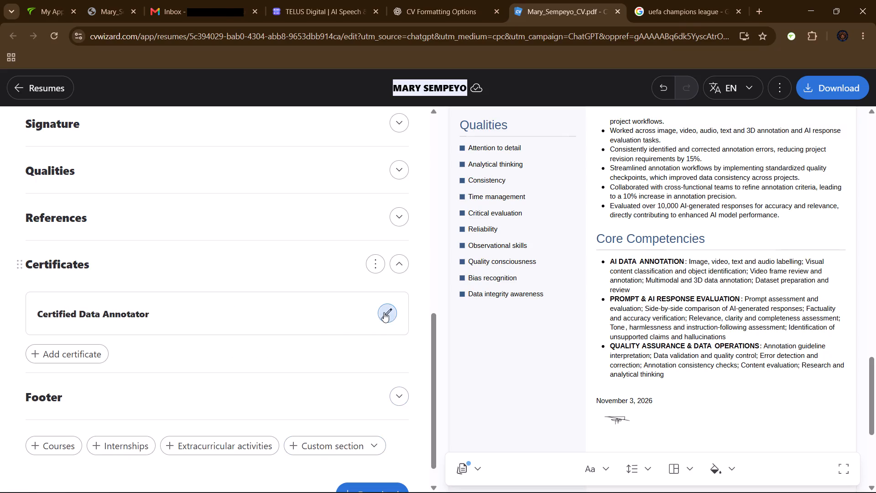
{"action": "left_click", "coordinate": [355, 281]}
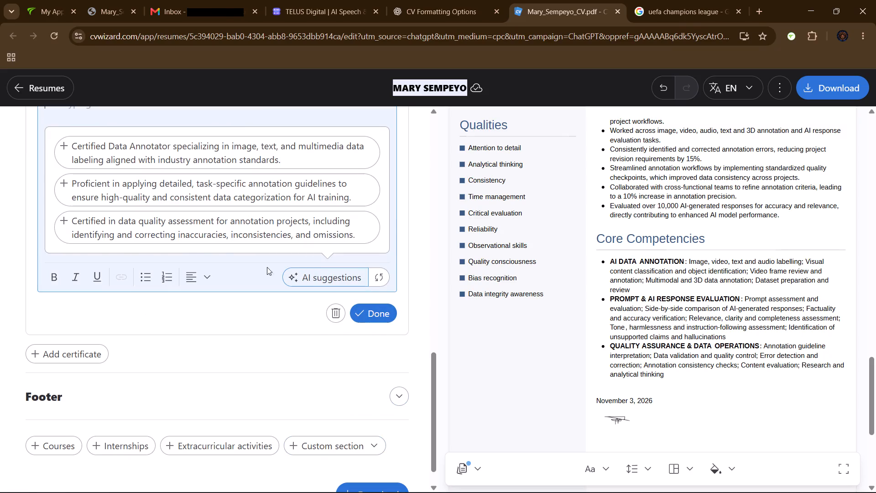
{"action": "scroll", "coordinate": [154, 224], "scroll_direction": "up", "scroll_amount": 2}
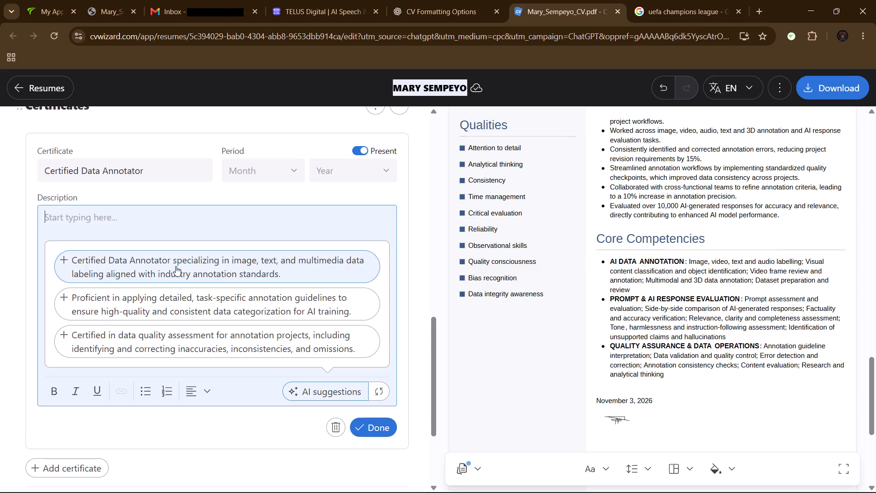
{"action": "left_click", "coordinate": [176, 266]}
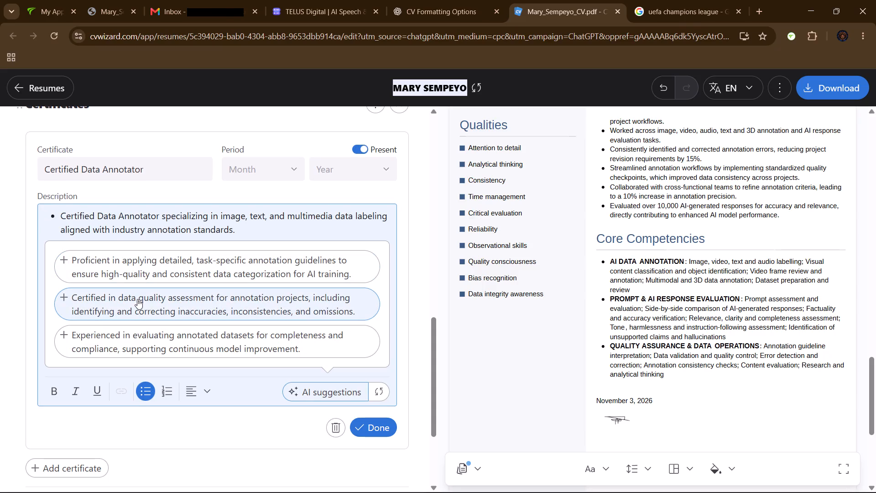
{"action": "left_click", "coordinate": [137, 299]}
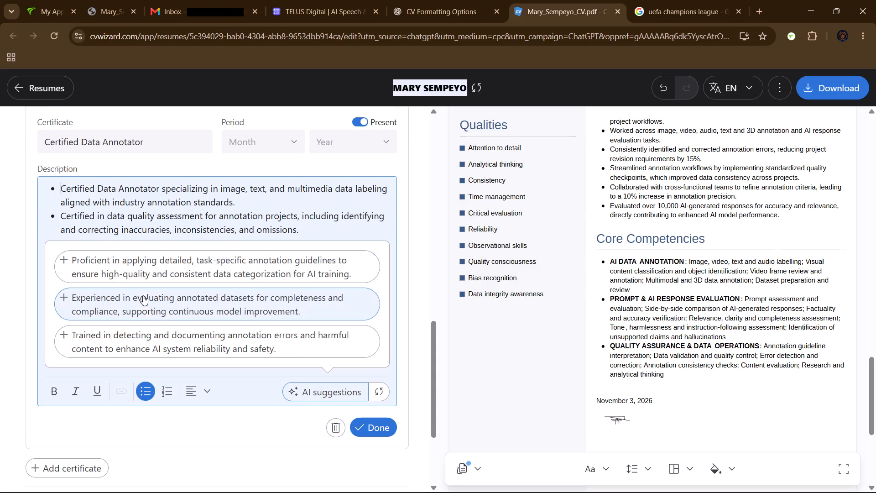
{"action": "left_click", "coordinate": [150, 333]}
{"action": "left_click", "coordinate": [147, 293]}
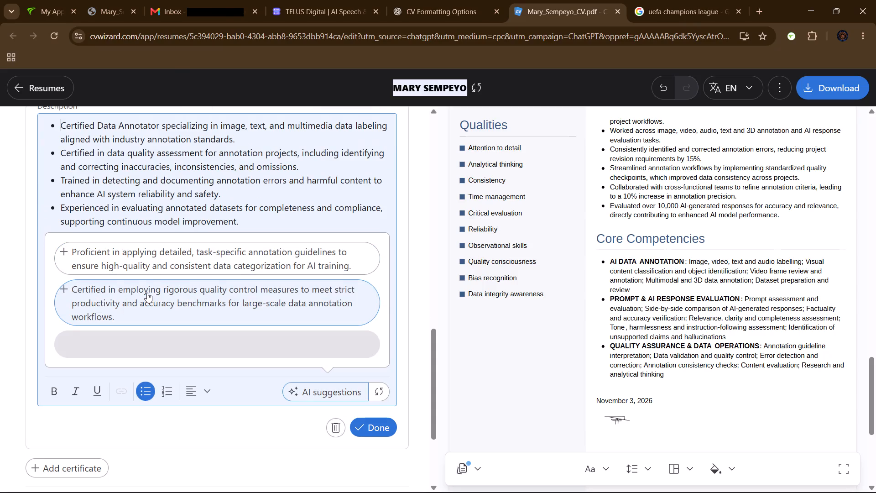
Add AI-suggested bullets on quality control, annotation guidelines, advanced tools, ethical practices and AI-generated response evaluation, and save the certificate.
{"action": "left_click", "coordinate": [154, 300]}
{"action": "left_click", "coordinate": [147, 267]}
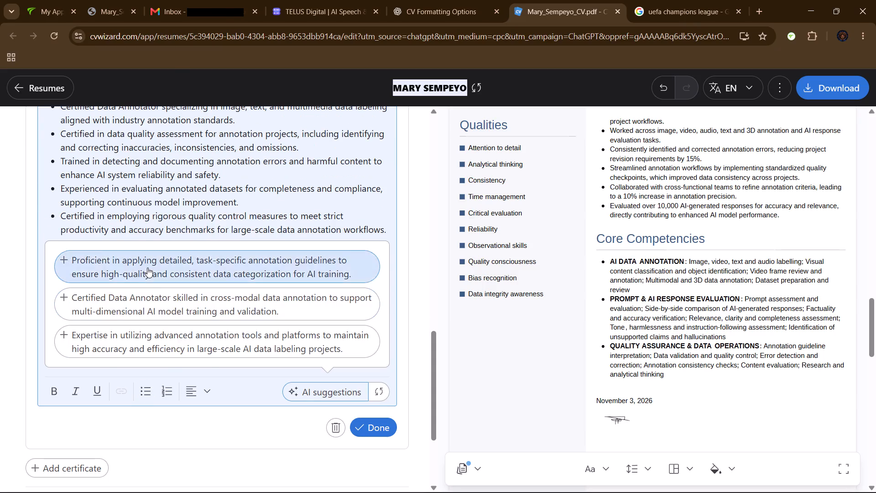
{"action": "left_click", "coordinate": [162, 305]}
{"action": "left_click", "coordinate": [161, 305]}
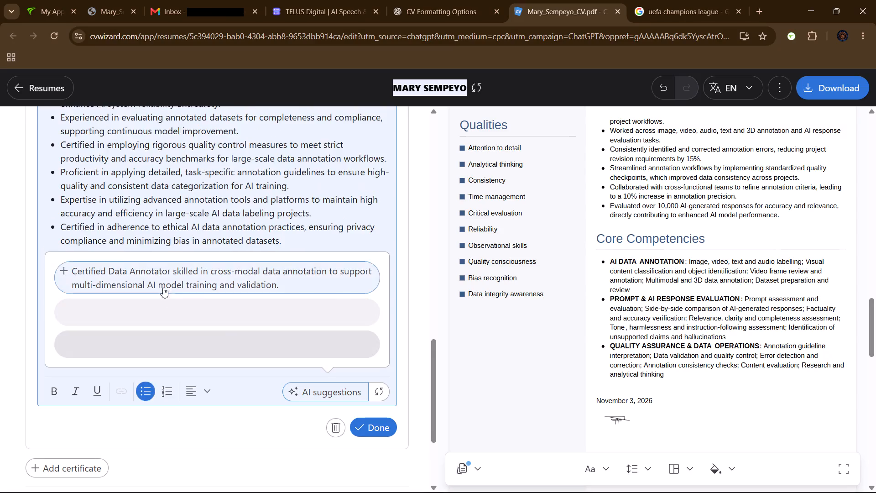
{"action": "left_click", "coordinate": [164, 285]}
{"action": "left_click", "coordinate": [379, 425]}
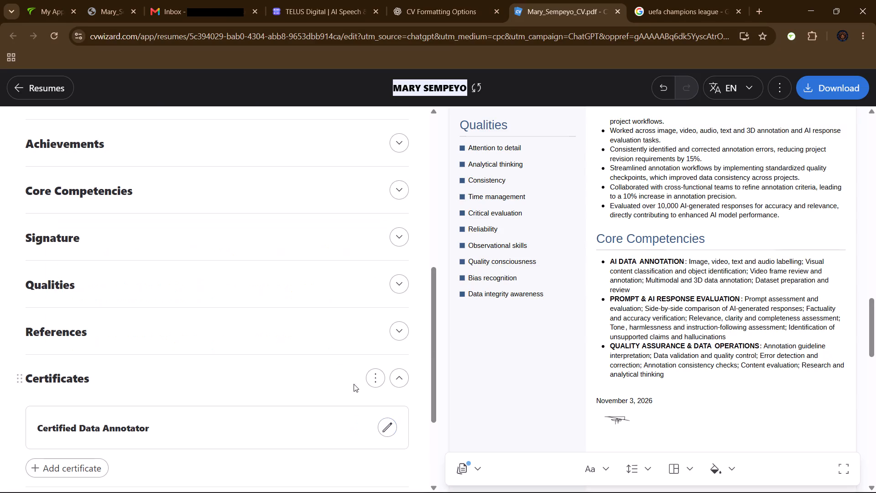
Review the CV preview across the Achievements, Hobbies, Employment and Skills sections, including the footer text on each page.
{"action": "scroll", "coordinate": [684, 323], "scroll_direction": "up", "scroll_amount": 6}
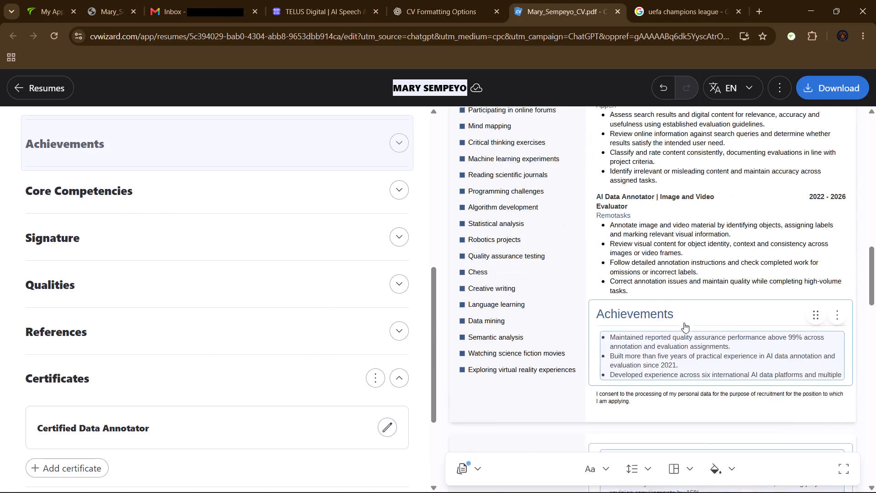
{"action": "scroll", "coordinate": [673, 325], "scroll_direction": "up", "scroll_amount": 2}
{"action": "scroll", "coordinate": [625, 330], "scroll_direction": "up", "scroll_amount": 3}
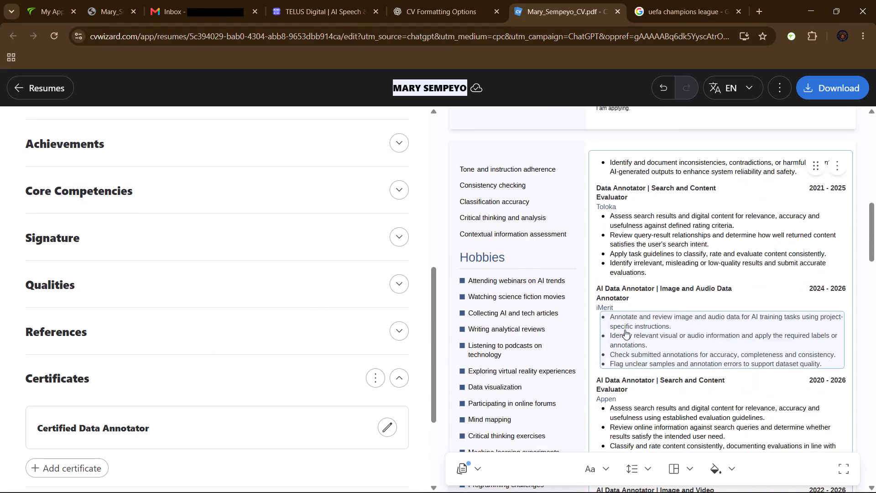
{"action": "scroll", "coordinate": [625, 329], "scroll_direction": "up", "scroll_amount": 6}
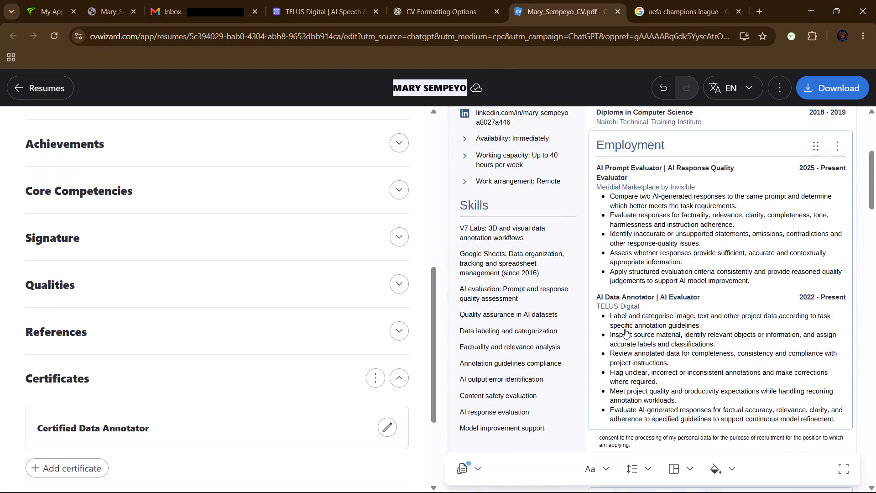
{"action": "scroll", "coordinate": [625, 329], "scroll_direction": "up", "scroll_amount": 6}
{"action": "scroll", "coordinate": [625, 329], "scroll_direction": "down", "scroll_amount": 7}
{"action": "scroll", "coordinate": [625, 329], "scroll_direction": "up", "scroll_amount": 3}
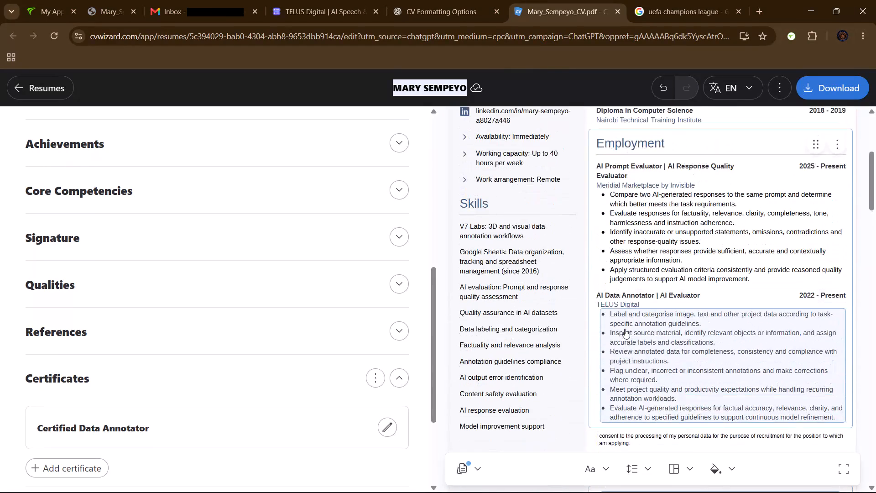
{"action": "scroll", "coordinate": [624, 327], "scroll_direction": "down", "scroll_amount": 3}
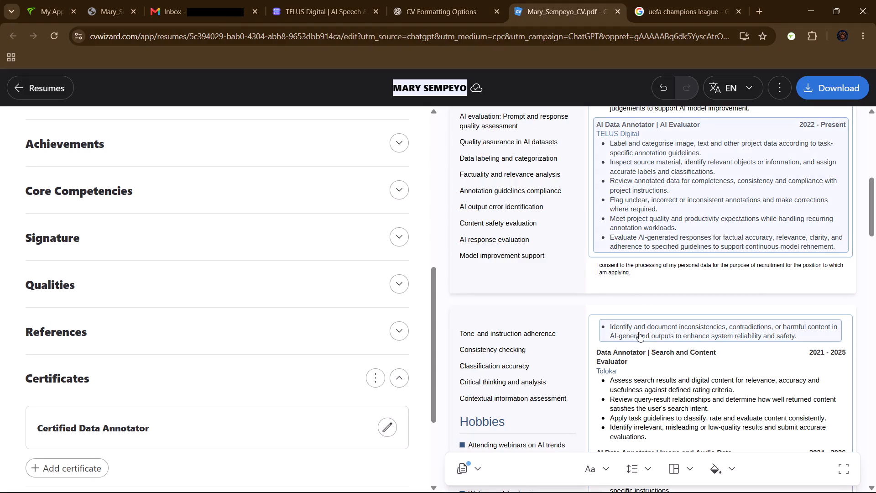
Remove the Footer section containing the personal data processing consent from the CV.
{"action": "scroll", "coordinate": [181, 298], "scroll_direction": "down", "scroll_amount": 8}
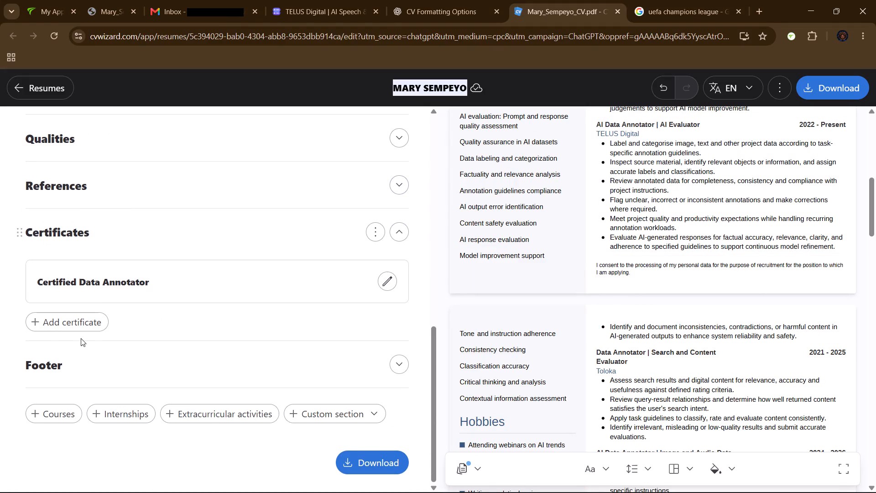
{"action": "left_click", "coordinate": [61, 363]}
{"action": "scroll", "coordinate": [136, 347], "scroll_direction": "down", "scroll_amount": 2}
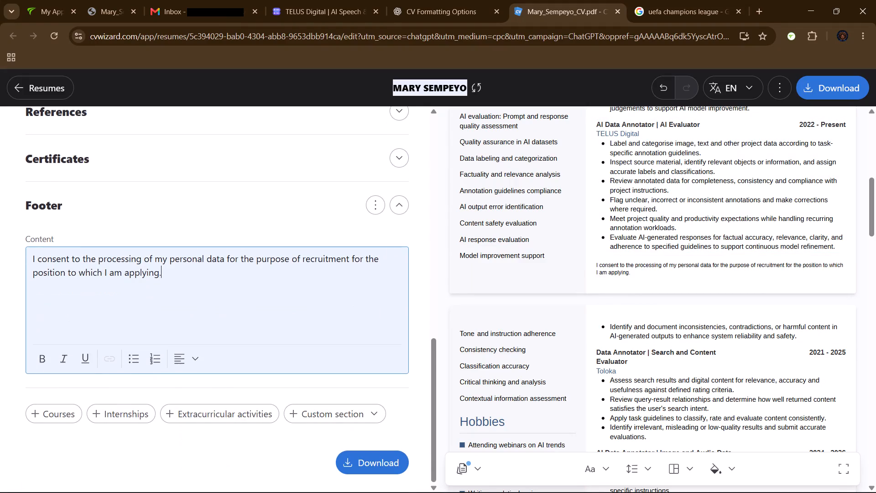
{"action": "left_click", "coordinate": [365, 205]}
{"action": "left_click", "coordinate": [370, 207]}
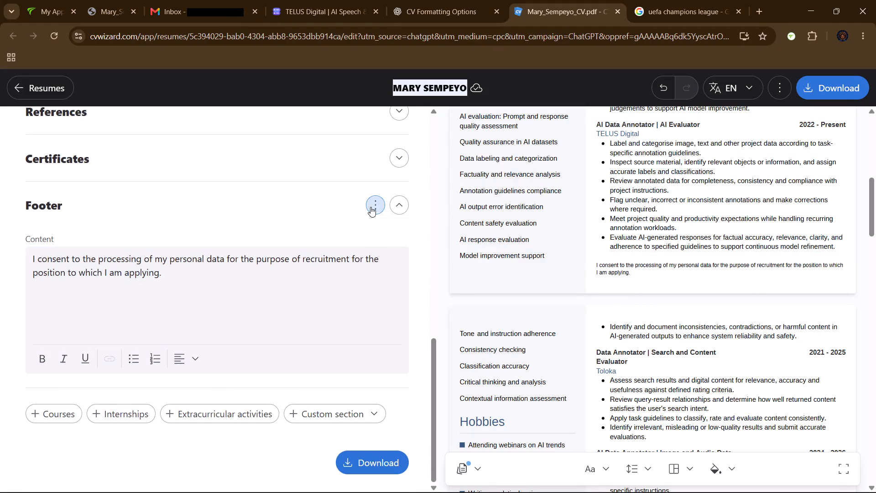
{"action": "left_click", "coordinate": [408, 270]}
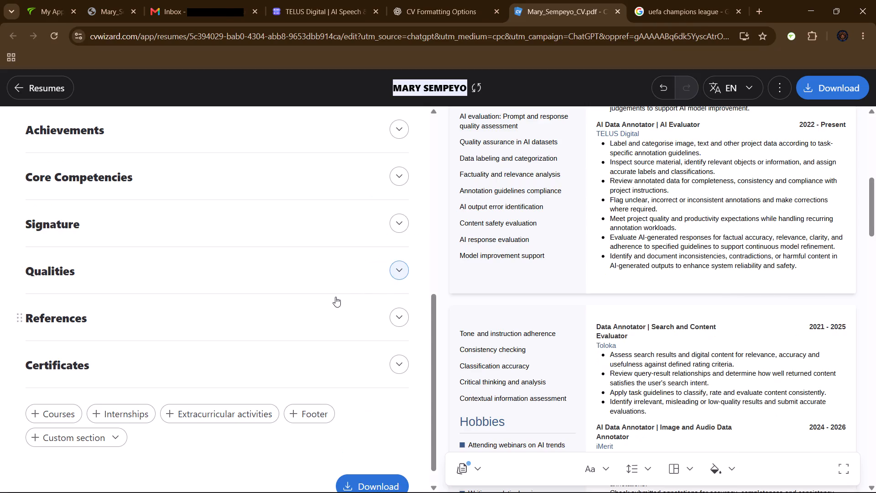
Review the remaining pages of the CV preview, from Achievements through Core Competencies, Qualities, the signature, References and Certificates.
{"action": "scroll", "coordinate": [674, 299], "scroll_direction": "down", "scroll_amount": 8}
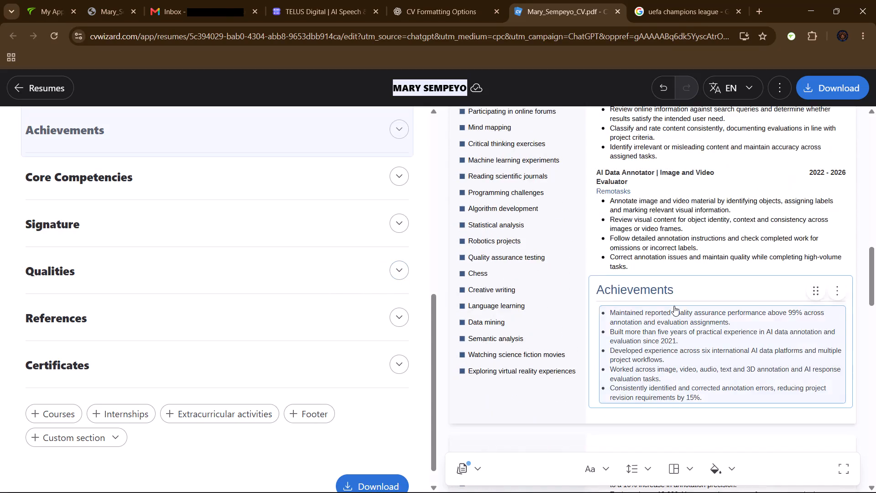
{"action": "scroll", "coordinate": [674, 308], "scroll_direction": "down", "scroll_amount": 4}
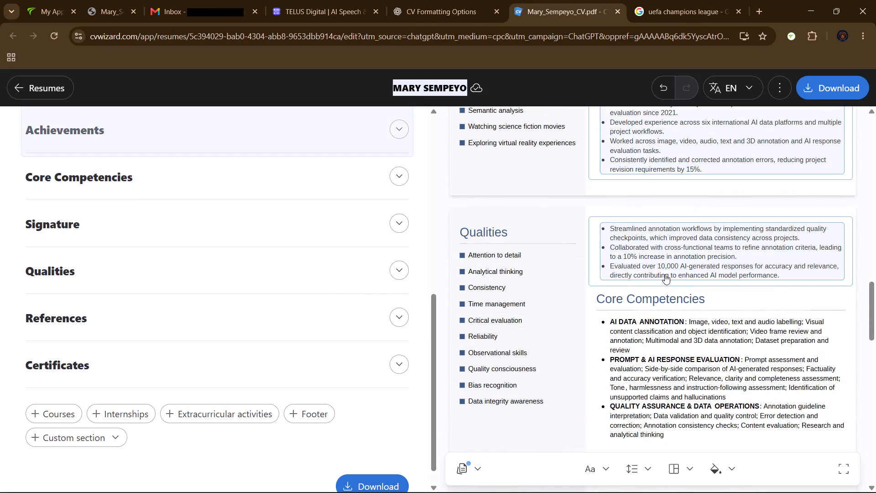
{"action": "scroll", "coordinate": [664, 273], "scroll_direction": "down", "scroll_amount": 9}
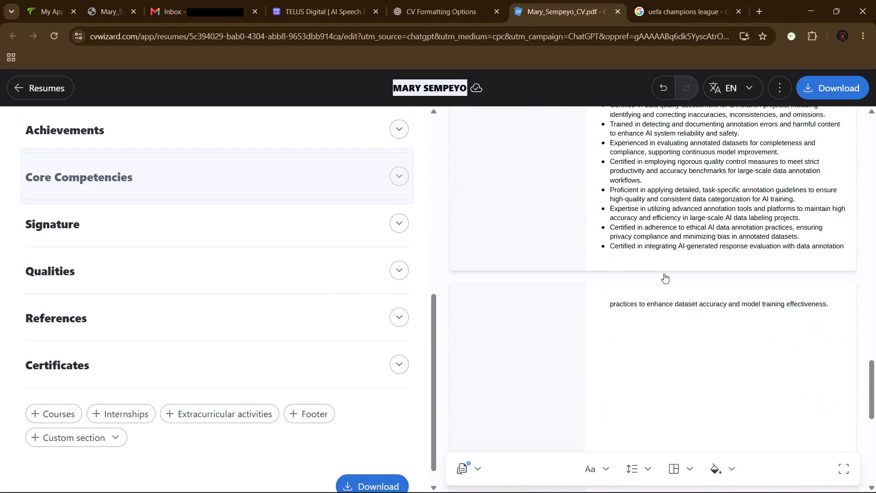
{"action": "scroll", "coordinate": [664, 273], "scroll_direction": "up", "scroll_amount": 8}
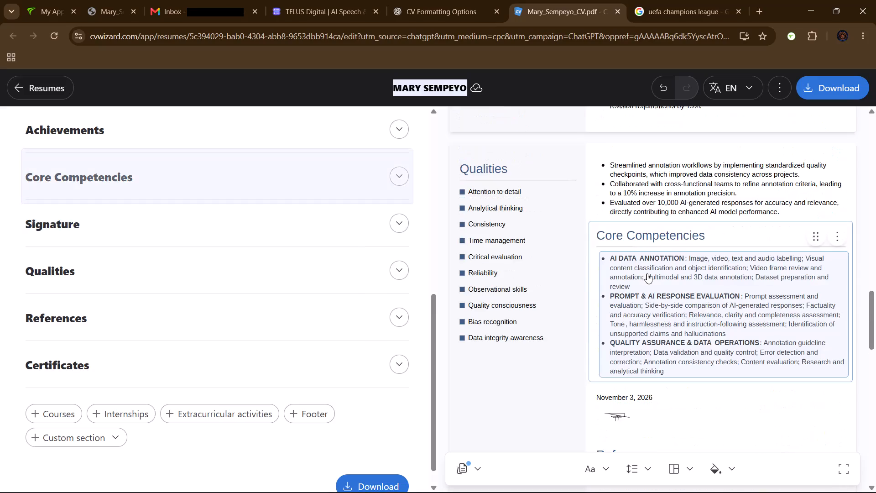
{"action": "scroll", "coordinate": [647, 274], "scroll_direction": "down", "scroll_amount": 3}
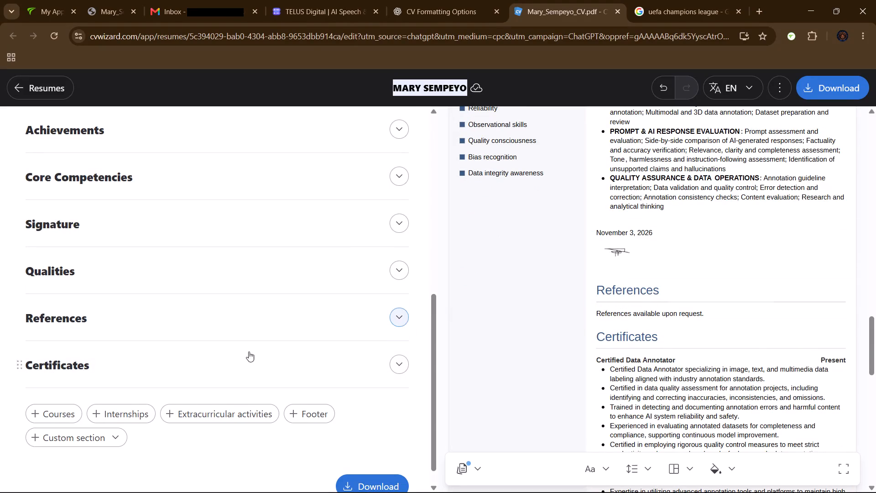
Remove the References section from the CV.
{"action": "scroll", "coordinate": [156, 309], "scroll_direction": "down", "scroll_amount": 1}
{"action": "left_click", "coordinate": [400, 295]}
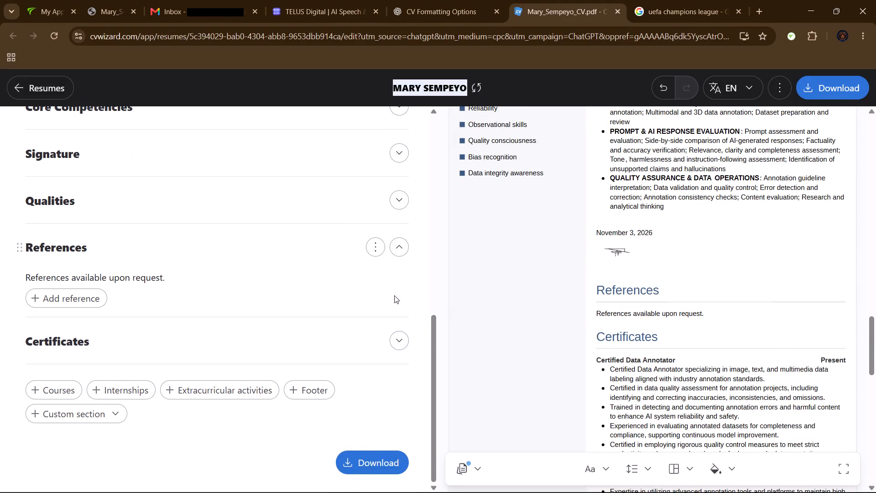
{"action": "left_click", "coordinate": [378, 248]}
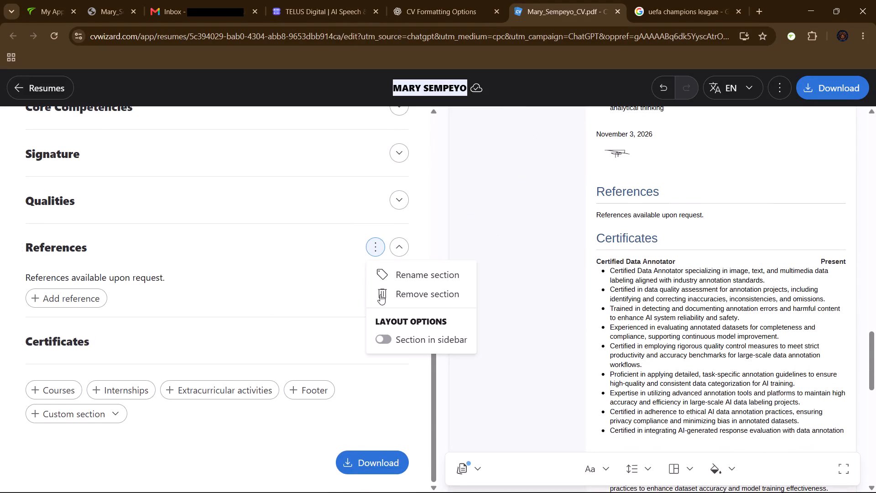
{"action": "left_click", "coordinate": [412, 299]}
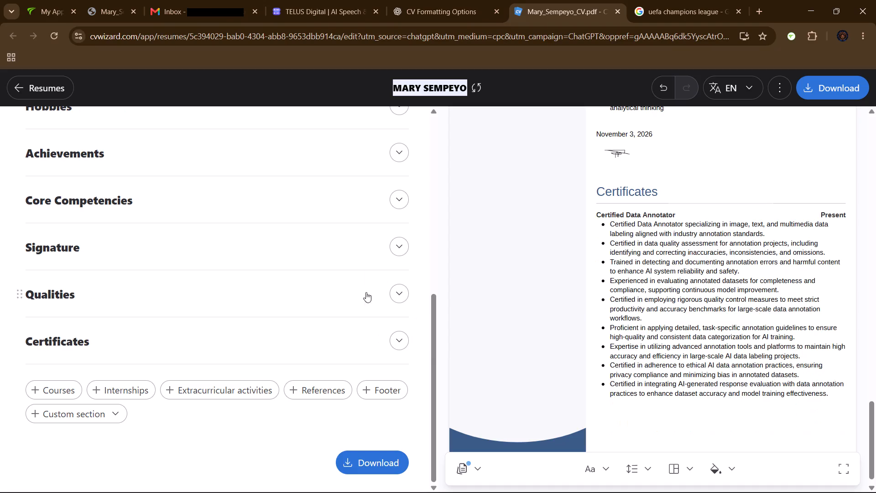
Turn off the Present setting for the Certified Data Annotator certificate and set its period to January 2026.
{"action": "scroll", "coordinate": [625, 318], "scroll_direction": "up", "scroll_amount": 1}
{"action": "scroll", "coordinate": [625, 318], "scroll_direction": "down", "scroll_amount": 5}
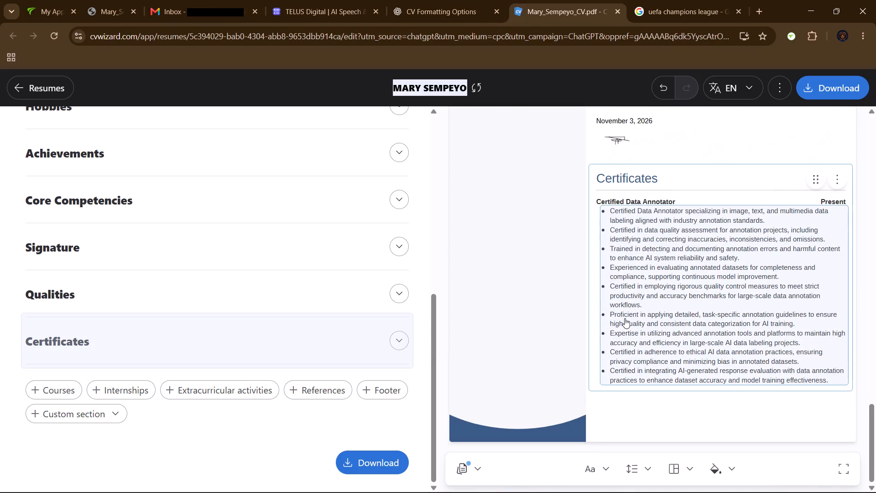
{"action": "scroll", "coordinate": [625, 318], "scroll_direction": "down", "scroll_amount": 1}
{"action": "scroll", "coordinate": [557, 328], "scroll_direction": "up", "scroll_amount": 2}
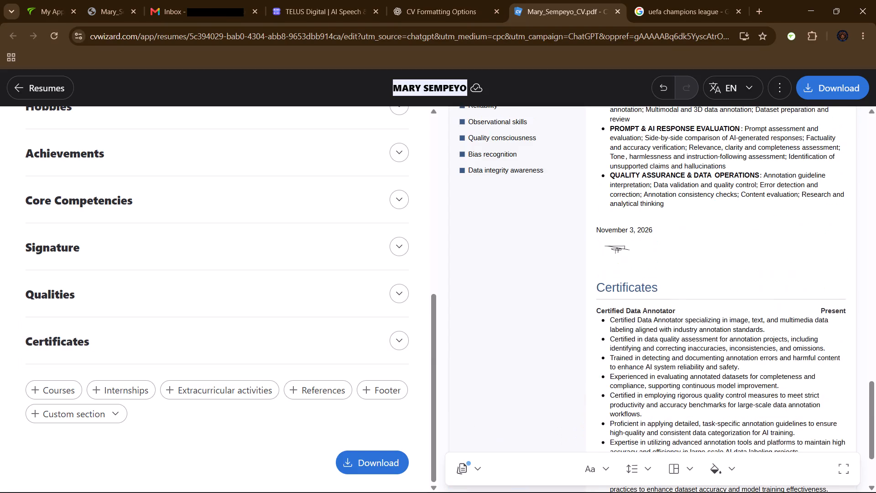
{"action": "left_click", "coordinate": [403, 337]}
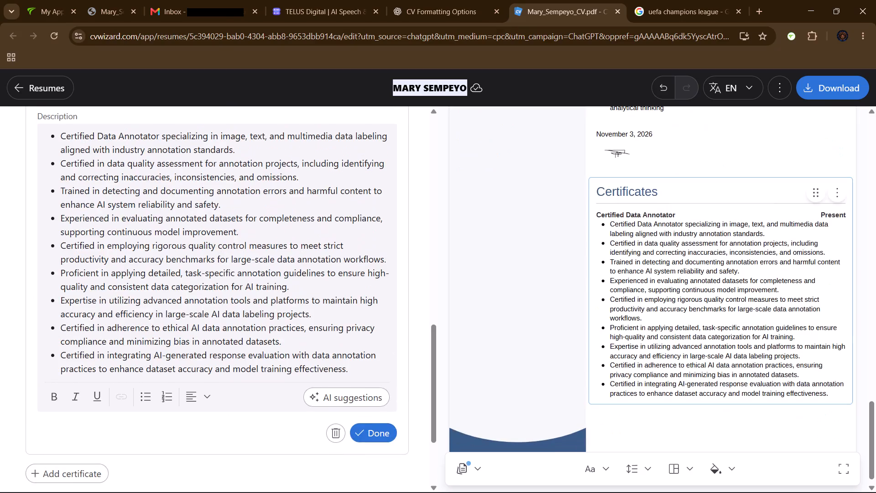
{"action": "scroll", "coordinate": [345, 291], "scroll_direction": "up", "scroll_amount": 3}
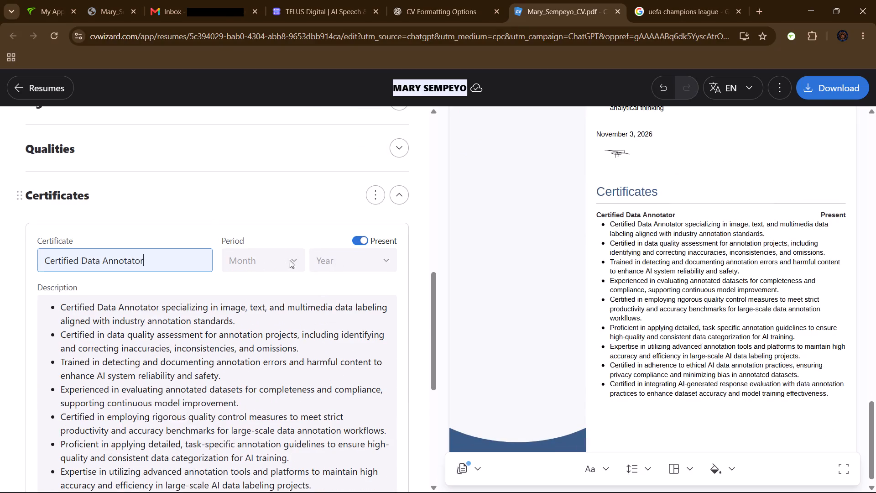
{"action": "left_click", "coordinate": [282, 260]}
{"action": "left_click", "coordinate": [367, 242]}
{"action": "left_click", "coordinate": [282, 252]}
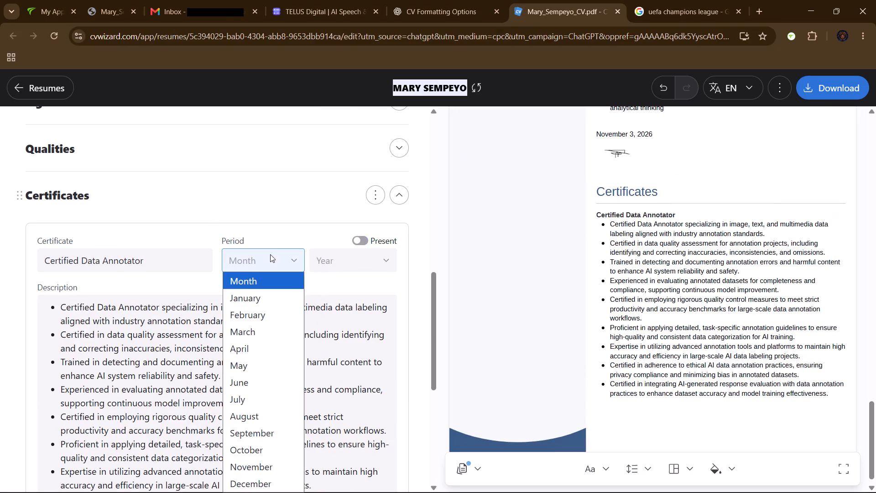
{"action": "left_click", "coordinate": [254, 300]}
{"action": "left_click", "coordinate": [342, 261]}
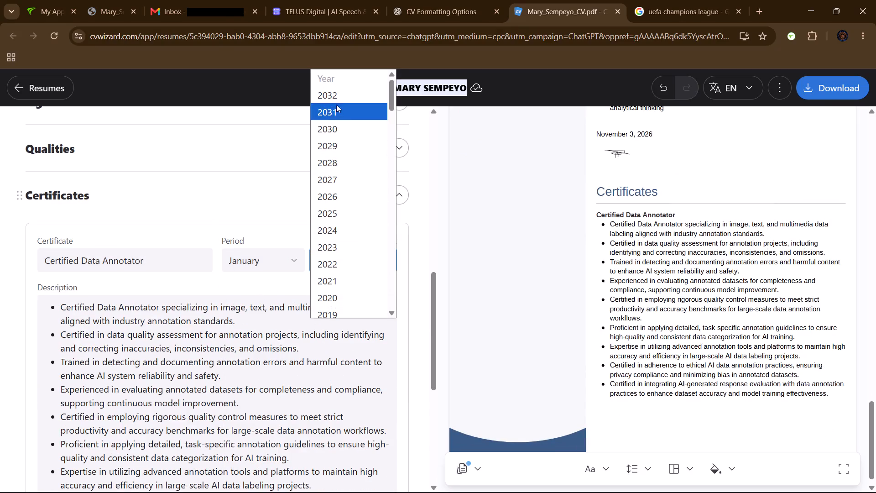
{"action": "left_click", "coordinate": [341, 194]}
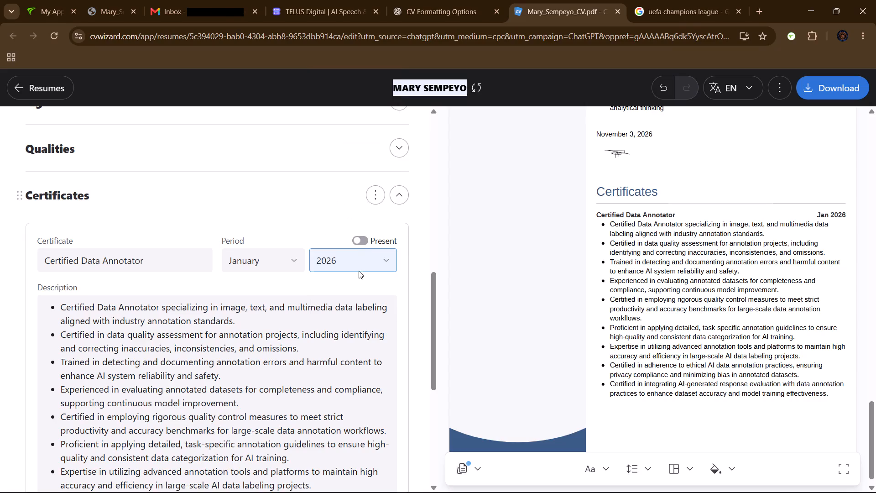
Open the Achievements section's description for editing.
{"action": "scroll", "coordinate": [366, 284], "scroll_direction": "down", "scroll_amount": 1}
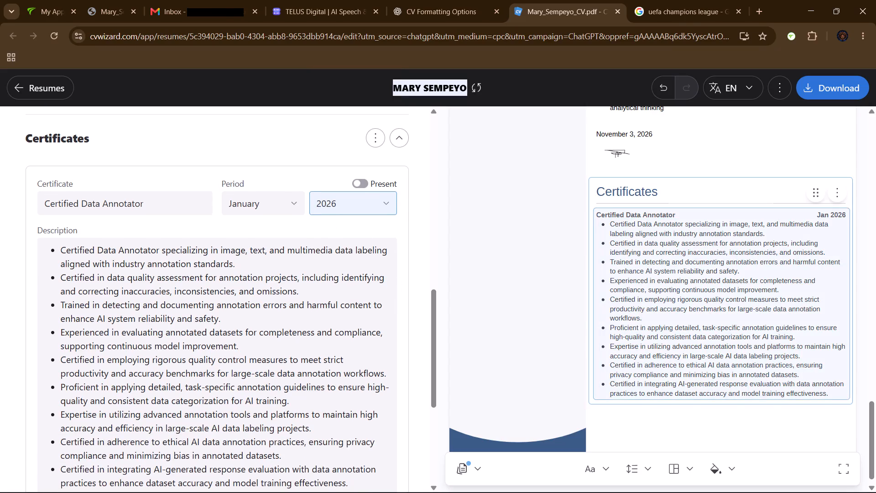
{"action": "scroll", "coordinate": [695, 304], "scroll_direction": "up", "scroll_amount": 2}
{"action": "scroll", "coordinate": [655, 289], "scroll_direction": "up", "scroll_amount": 4}
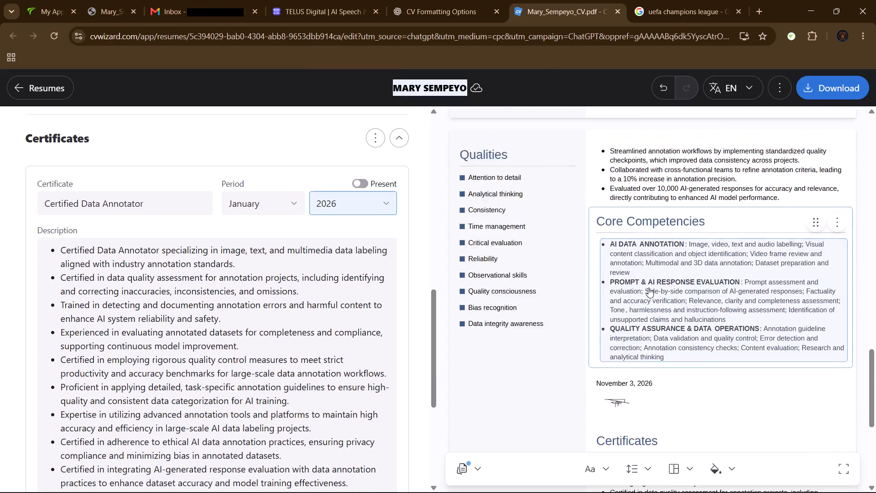
{"action": "scroll", "coordinate": [642, 283], "scroll_direction": "up", "scroll_amount": 2}
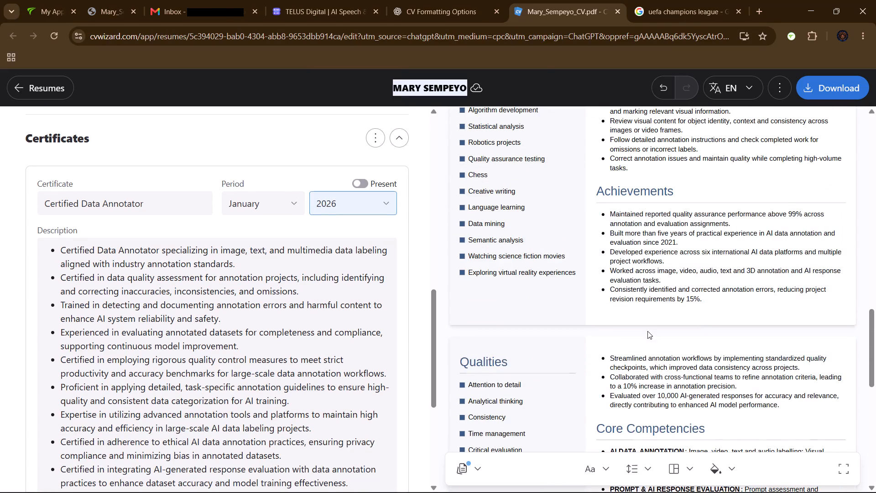
{"action": "left_click", "coordinate": [685, 380]}
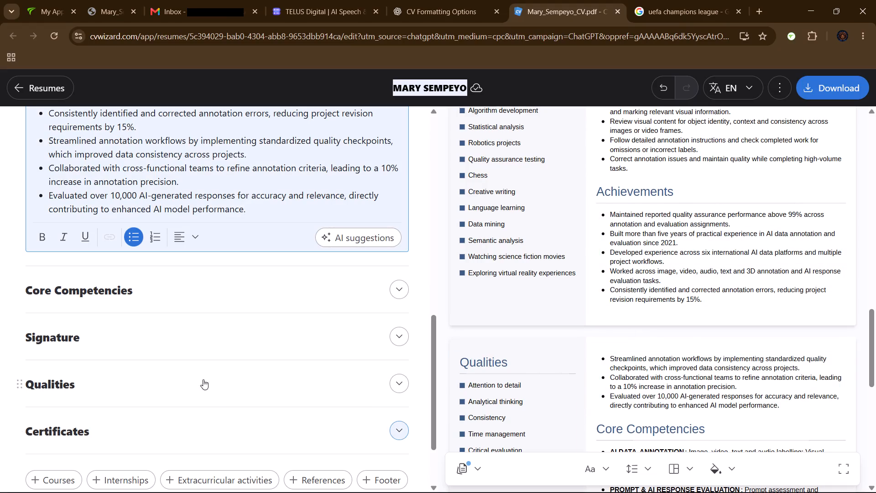
{"action": "scroll", "coordinate": [218, 310], "scroll_direction": "up", "scroll_amount": 2}
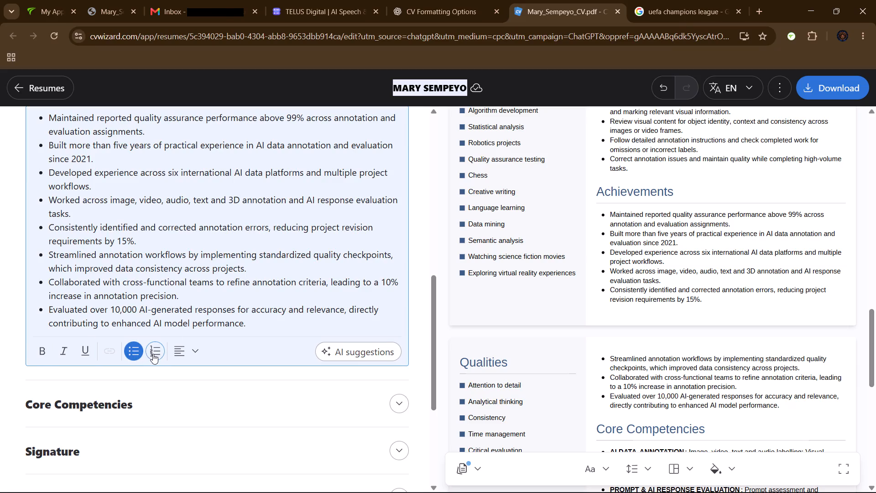
{"action": "left_click", "coordinate": [192, 351]}
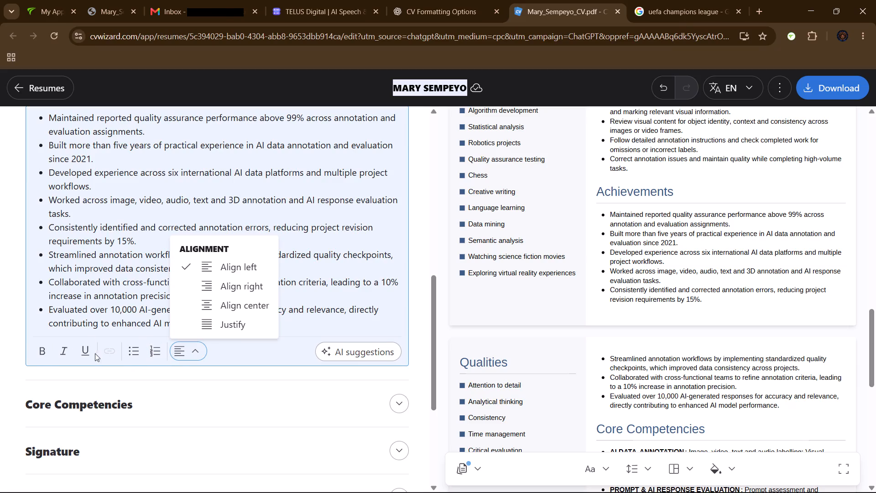
{"action": "left_click", "coordinate": [301, 323]}
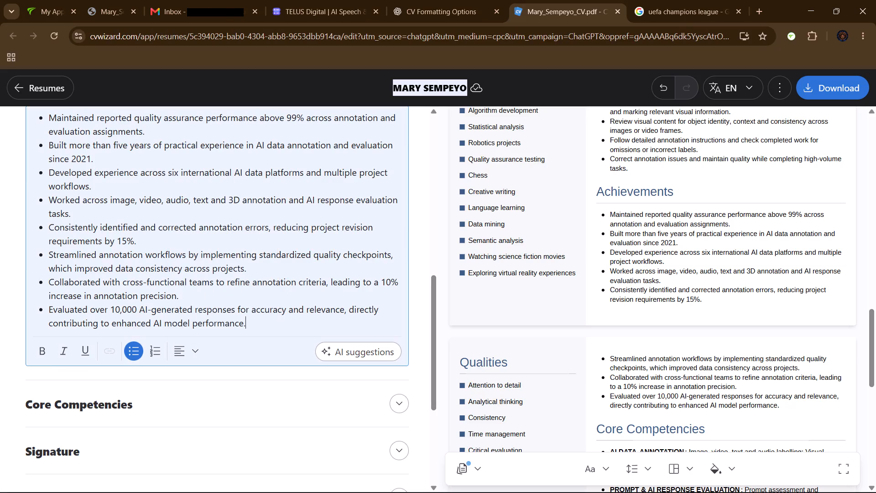
{"action": "left_click", "coordinate": [141, 241]}
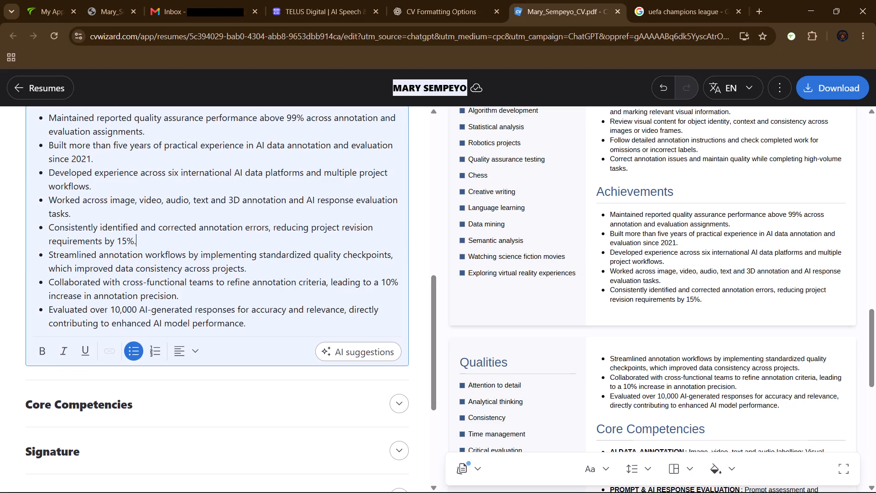
{"action": "left_click", "coordinate": [141, 241]}
{"action": "scroll", "coordinate": [141, 240], "scroll_direction": "up", "scroll_amount": 1}
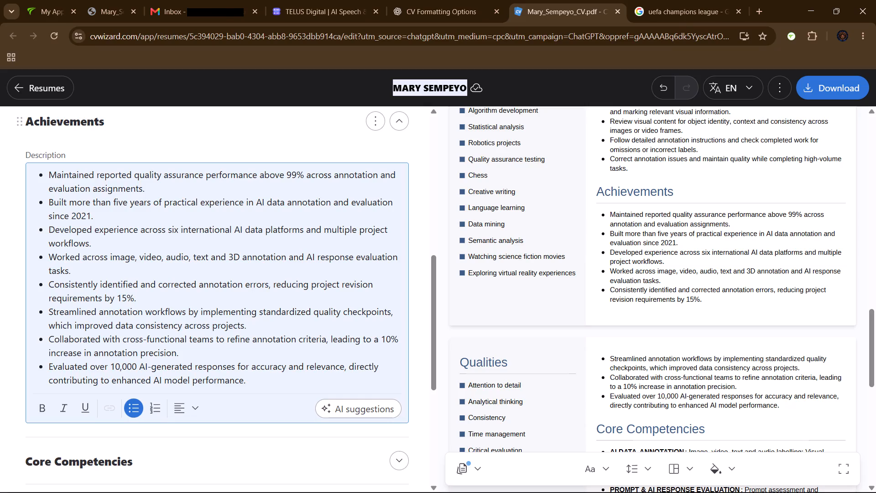
Delete the Achievements bullet about developing experience across six international AI data platforms, including its empty line.
{"action": "left_click_drag", "start_coordinate": [98, 243], "coordinate": [87, 243]}
{"action": "left_click_drag", "start_coordinate": [87, 243], "coordinate": [79, 243]}
{"action": "left_click", "coordinate": [41, 235]}
{"action": "left_click", "coordinate": [100, 240]}
{"action": "left_click_drag", "start_coordinate": [99, 244], "coordinate": [47, 234]}
{"action": "key", "text": "BackSpace"}
{"action": "key", "text": "BackSpace"}
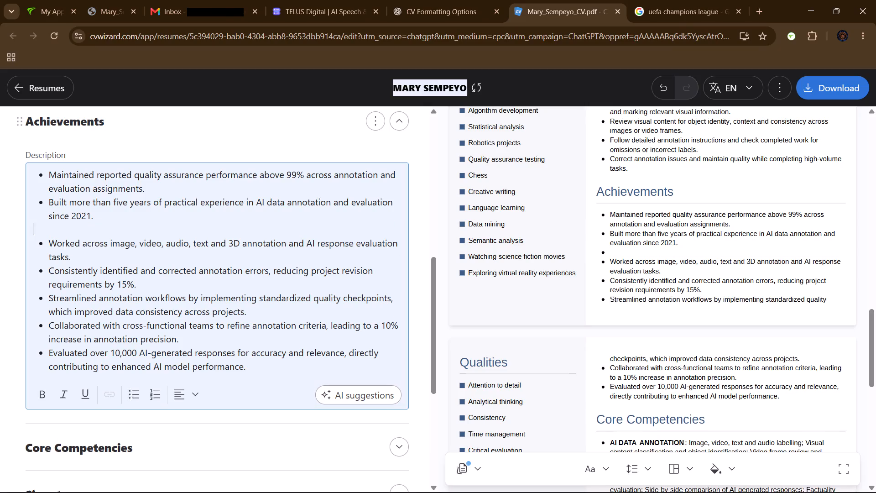
{"action": "key", "text": "BackSpace"}
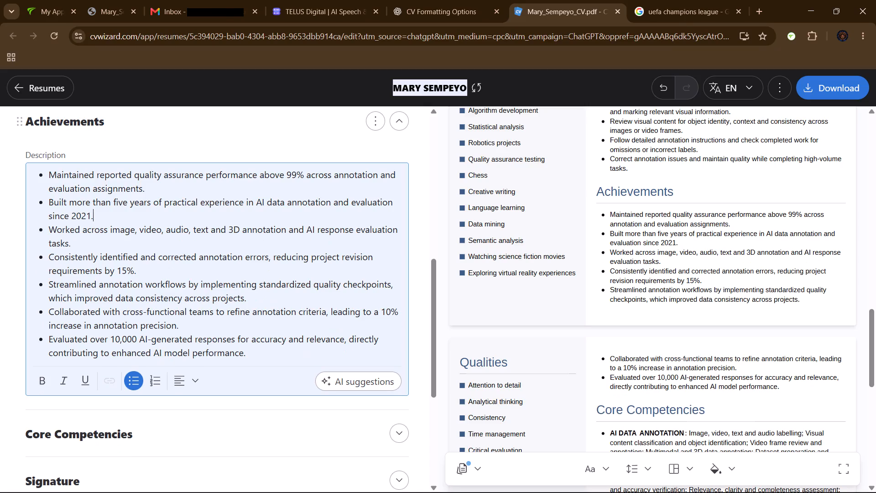
Delete the text and bullet marker of the Achievements item about streamlining annotation workflows with standardized quality checkpoints.
{"action": "left_click", "coordinate": [140, 271]}
{"action": "left_click", "coordinate": [80, 243]}
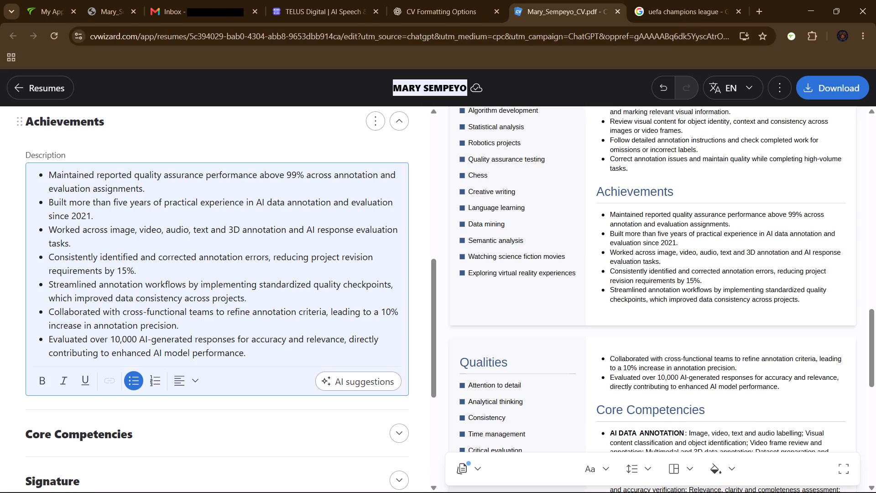
{"action": "left_click_drag", "start_coordinate": [254, 299], "coordinate": [34, 288]}
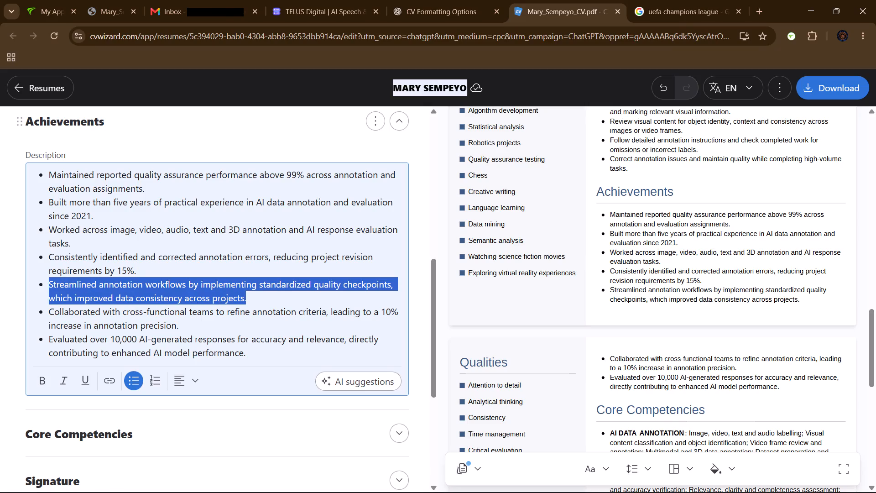
{"action": "left_click_drag", "start_coordinate": [34, 288], "coordinate": [34, 288]}
{"action": "key", "text": "BackSpace"}
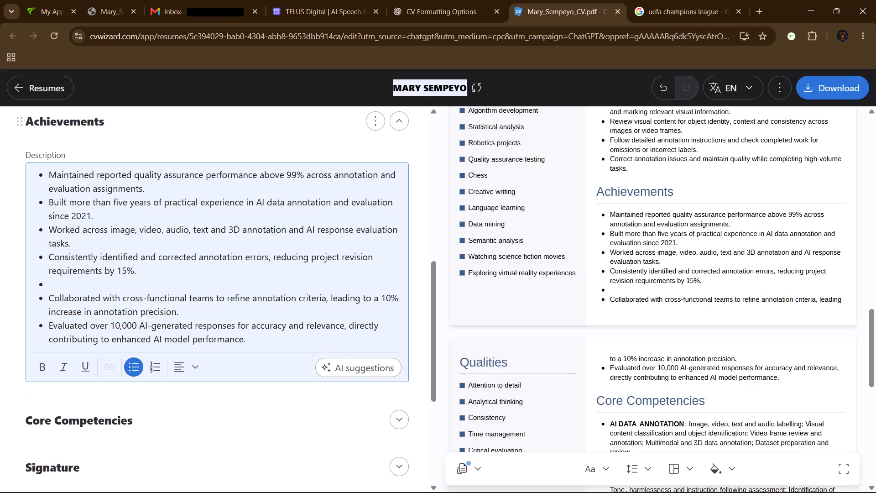
{"action": "key", "text": "BackSpace"}
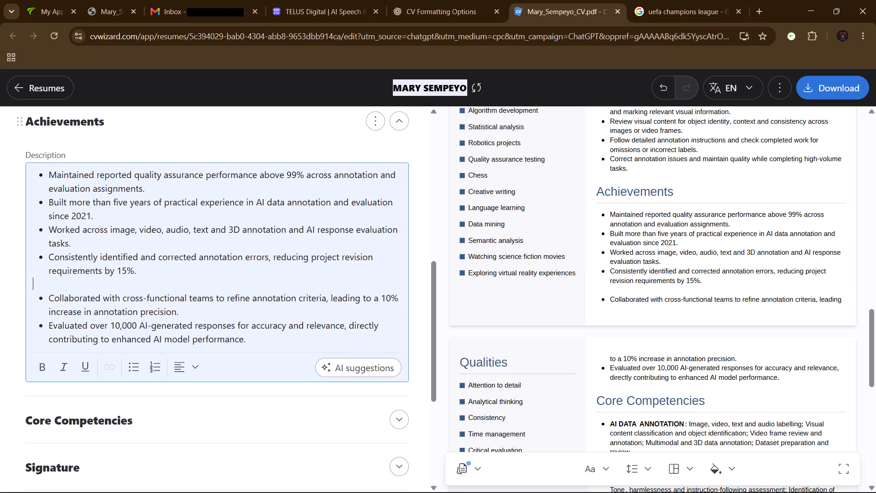
Review the CV preview from the Education and Employment sections through Skills, Hobbies and Achievements to Core Competencies.
{"action": "scroll", "coordinate": [107, 273], "scroll_direction": "up", "scroll_amount": 5}
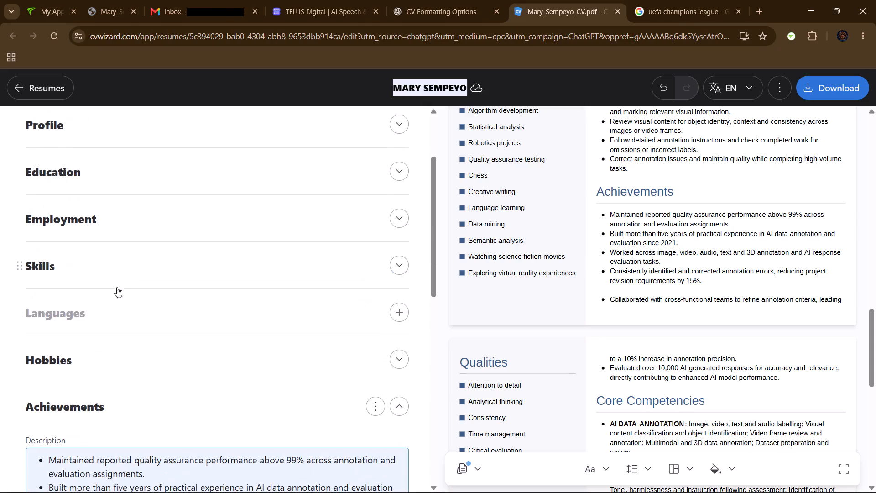
{"action": "scroll", "coordinate": [645, 309], "scroll_direction": "up", "scroll_amount": 4}
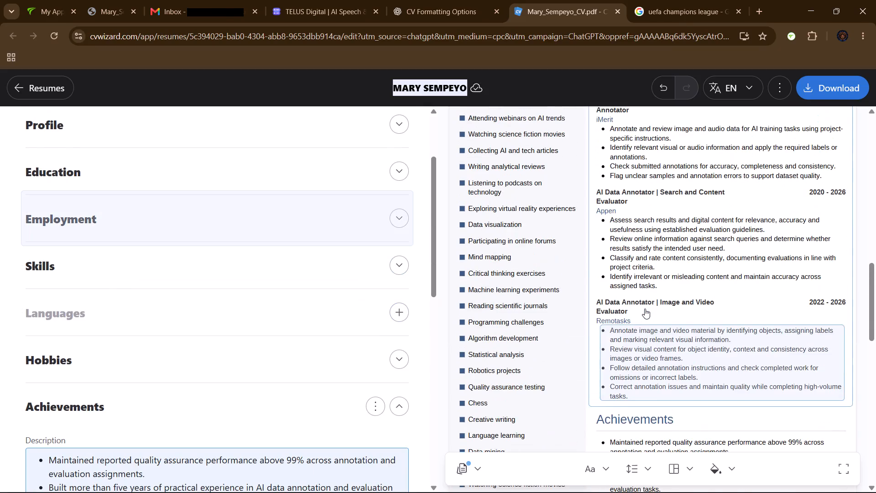
{"action": "scroll", "coordinate": [645, 309], "scroll_direction": "up", "scroll_amount": 7}
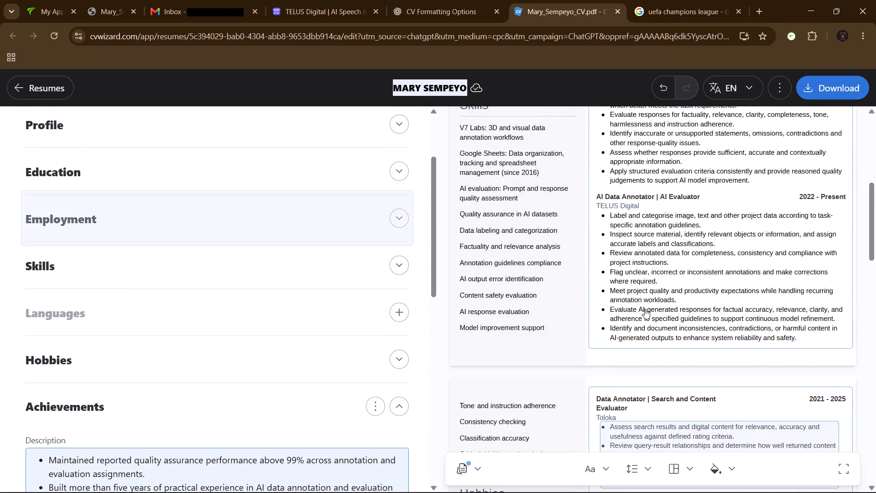
{"action": "scroll", "coordinate": [635, 325], "scroll_direction": "up", "scroll_amount": 4}
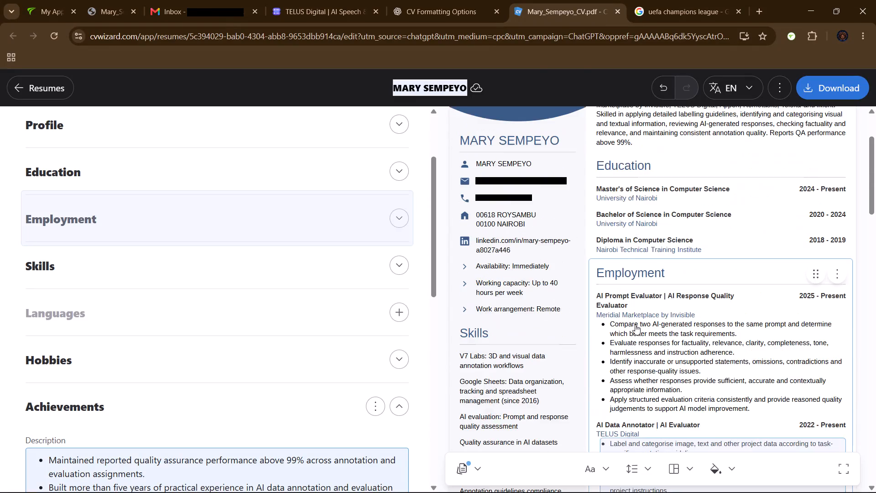
{"action": "scroll", "coordinate": [635, 325], "scroll_direction": "down", "scroll_amount": 10}
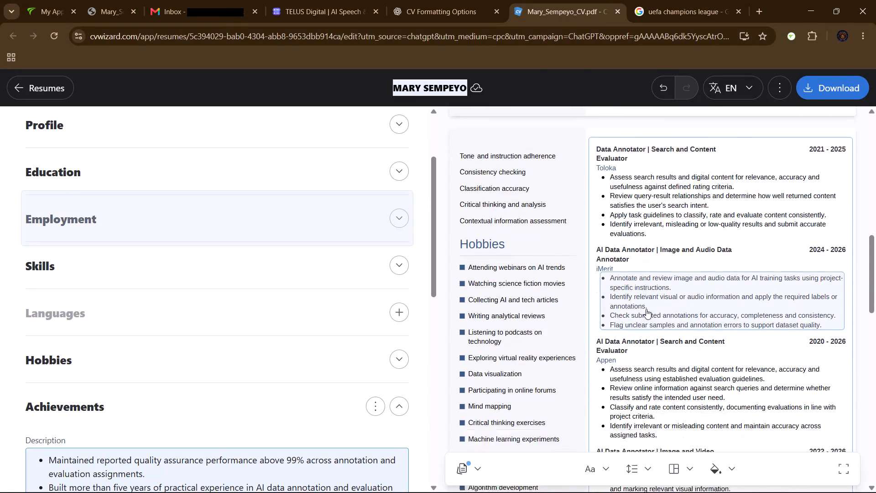
{"action": "scroll", "coordinate": [671, 326], "scroll_direction": "down", "scroll_amount": 2}
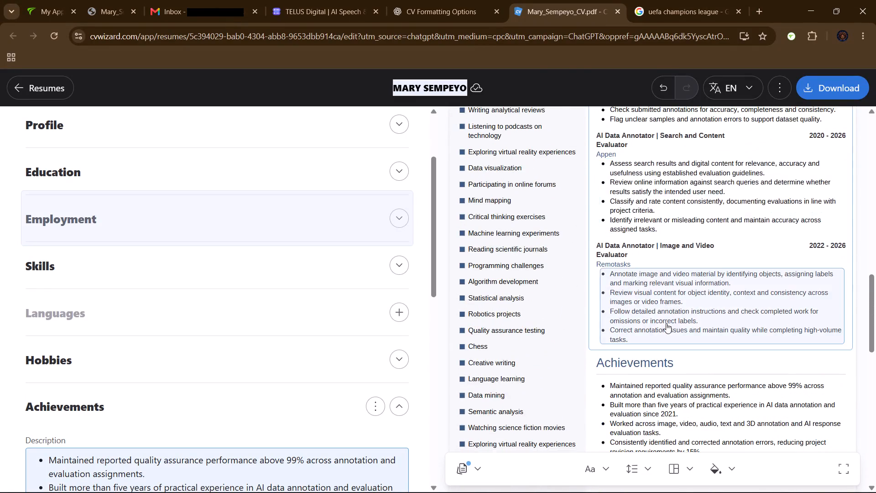
{"action": "scroll", "coordinate": [655, 322], "scroll_direction": "down", "scroll_amount": 4}
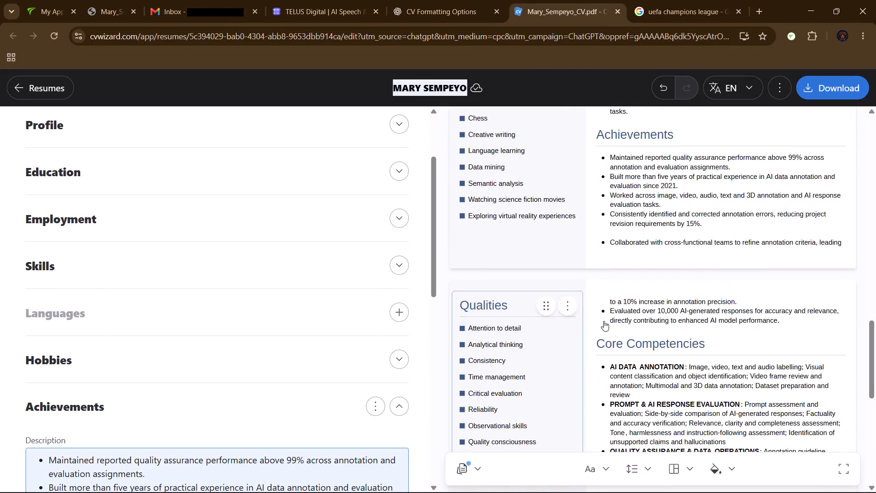
Remove the blank line above the "Collaborated with cross-functional teams" bullet in the Achievements description.
{"action": "left_click", "coordinate": [662, 315]}
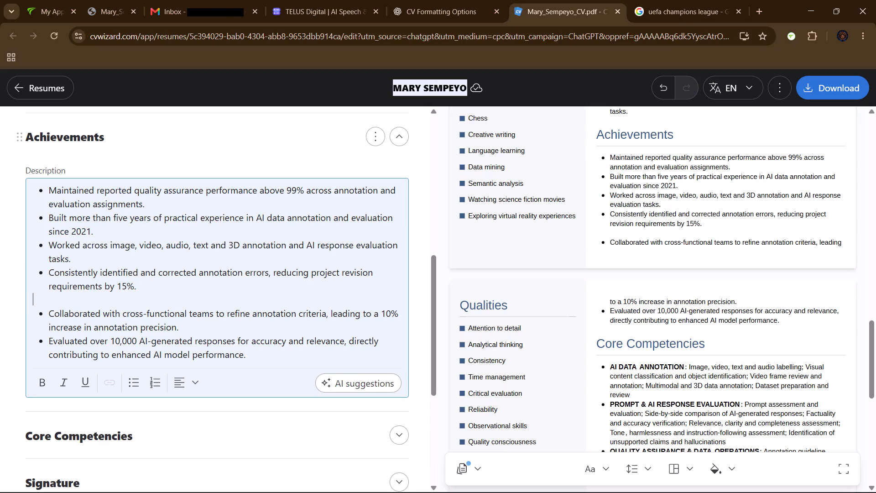
{"action": "key", "text": "BackSpace"}
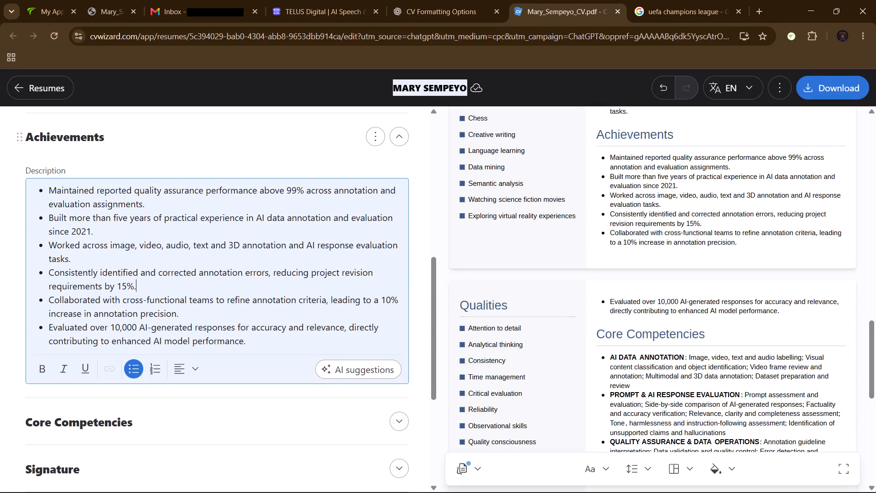
Delete the Achievements bullet about collaborating with cross-functional teams to refine annotation criteria, including its empty line.
{"action": "left_click", "coordinate": [191, 315]}
{"action": "left_click_drag", "start_coordinate": [185, 316], "coordinate": [48, 299]}
{"action": "key", "text": "BackSpace"}
{"action": "key", "text": "BackSpace"}
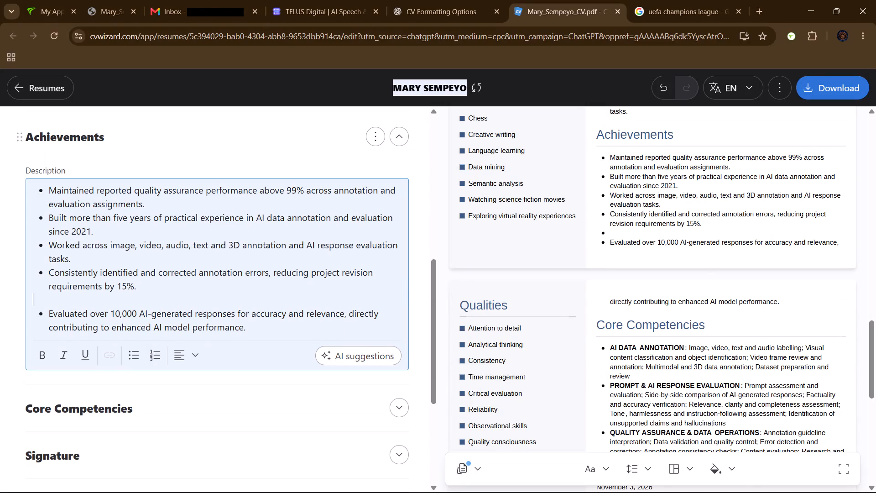
{"action": "key", "text": "BackSpace"}
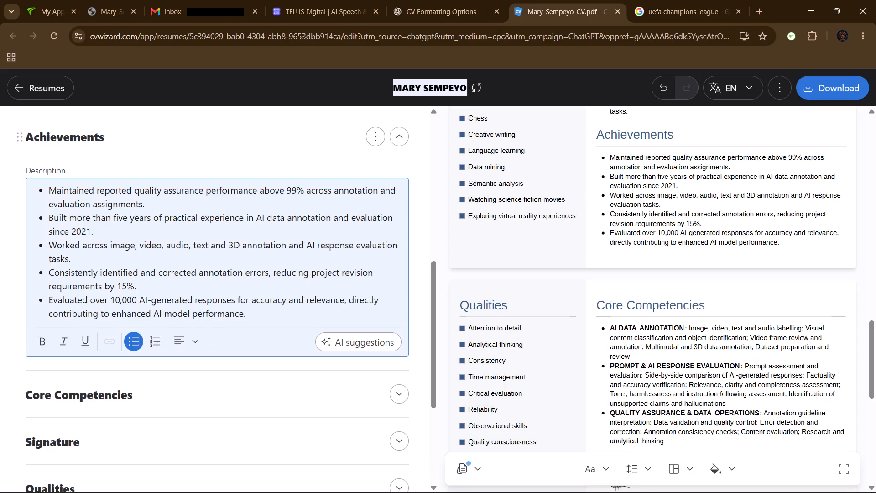
Review the CV preview from Core Competencies and Certificates back up to the Profile section.
{"action": "scroll", "coordinate": [293, 346], "scroll_direction": "down", "scroll_amount": 3}
{"action": "scroll", "coordinate": [703, 369], "scroll_direction": "down", "scroll_amount": 4}
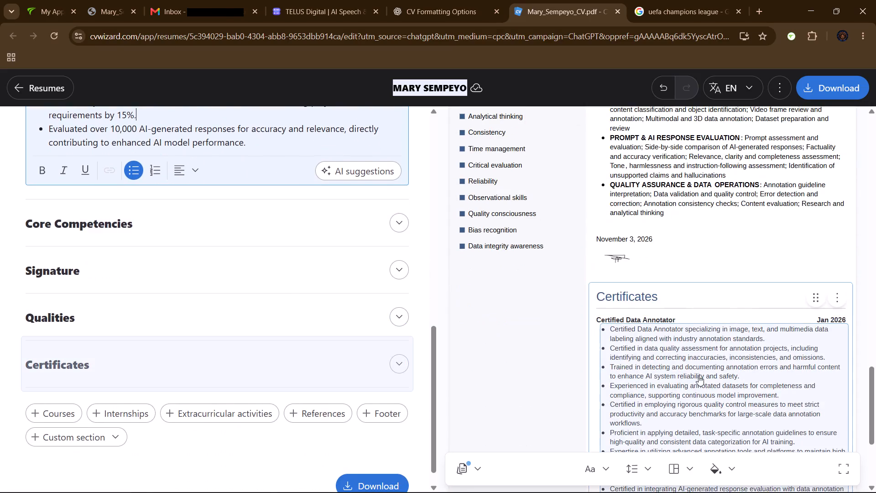
{"action": "scroll", "coordinate": [633, 376], "scroll_direction": "down", "scroll_amount": 2}
{"action": "scroll", "coordinate": [581, 368], "scroll_direction": "down", "scroll_amount": 3}
{"action": "scroll", "coordinate": [554, 363], "scroll_direction": "up", "scroll_amount": 4}
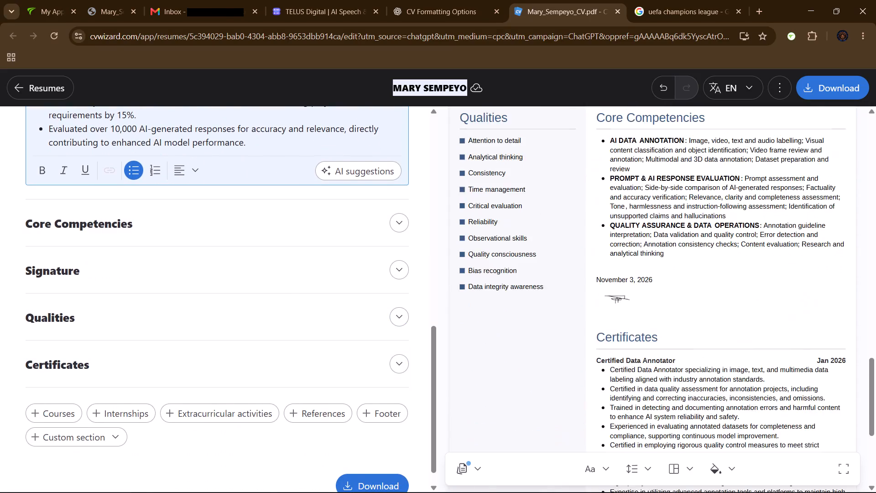
{"action": "scroll", "coordinate": [540, 351], "scroll_direction": "up", "scroll_amount": 18}
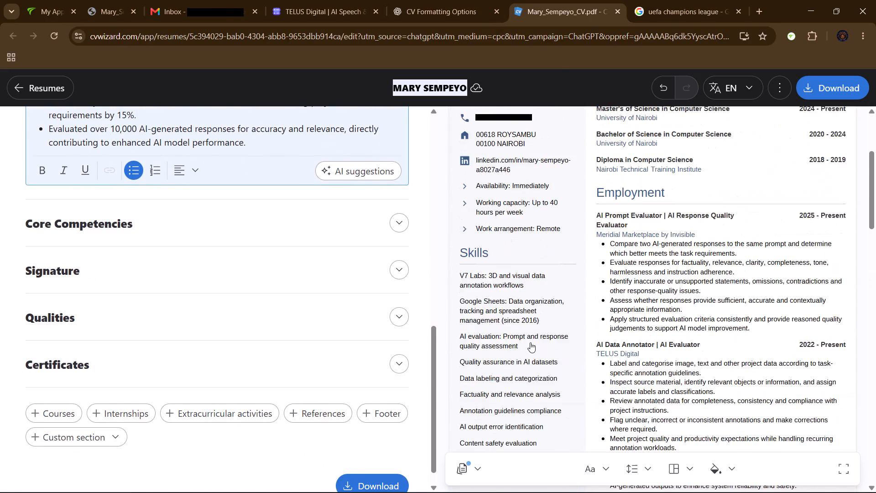
{"action": "scroll", "coordinate": [530, 342], "scroll_direction": "up", "scroll_amount": 5}
{"action": "scroll", "coordinate": [740, 337], "scroll_direction": "up", "scroll_amount": 5}
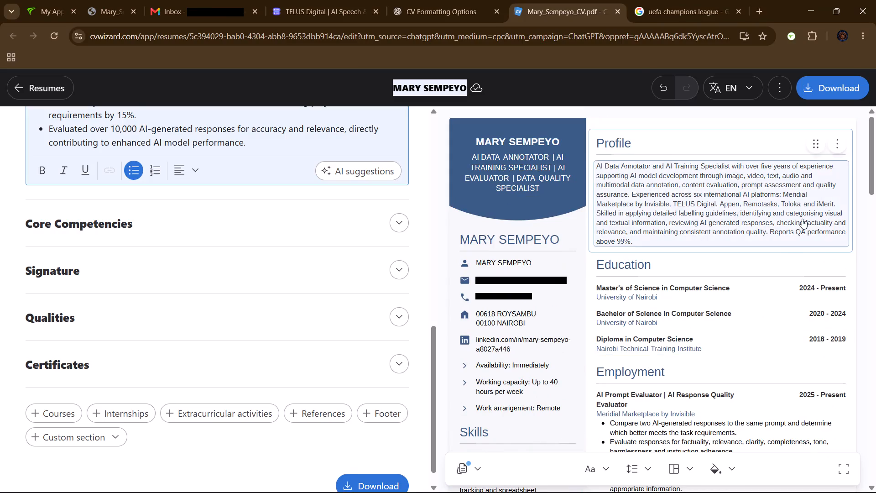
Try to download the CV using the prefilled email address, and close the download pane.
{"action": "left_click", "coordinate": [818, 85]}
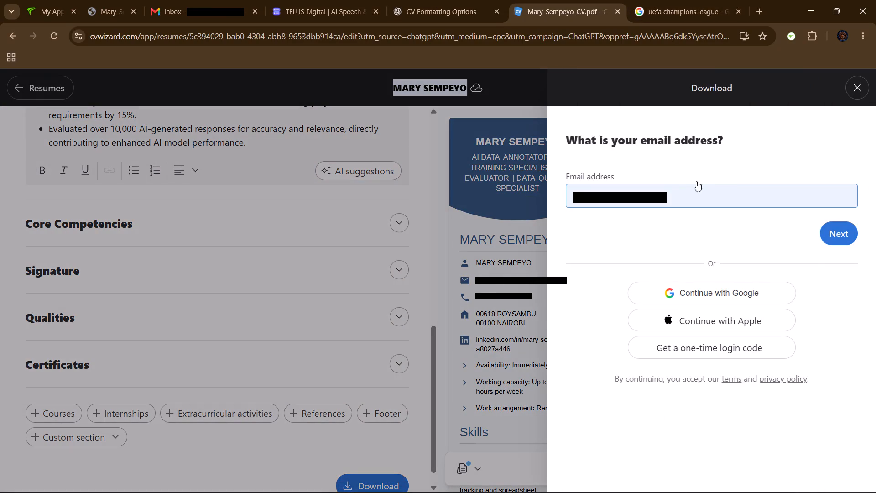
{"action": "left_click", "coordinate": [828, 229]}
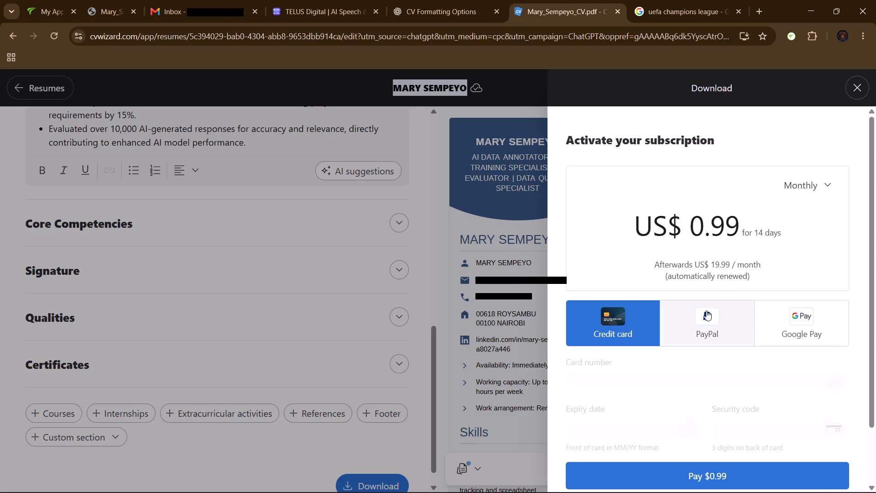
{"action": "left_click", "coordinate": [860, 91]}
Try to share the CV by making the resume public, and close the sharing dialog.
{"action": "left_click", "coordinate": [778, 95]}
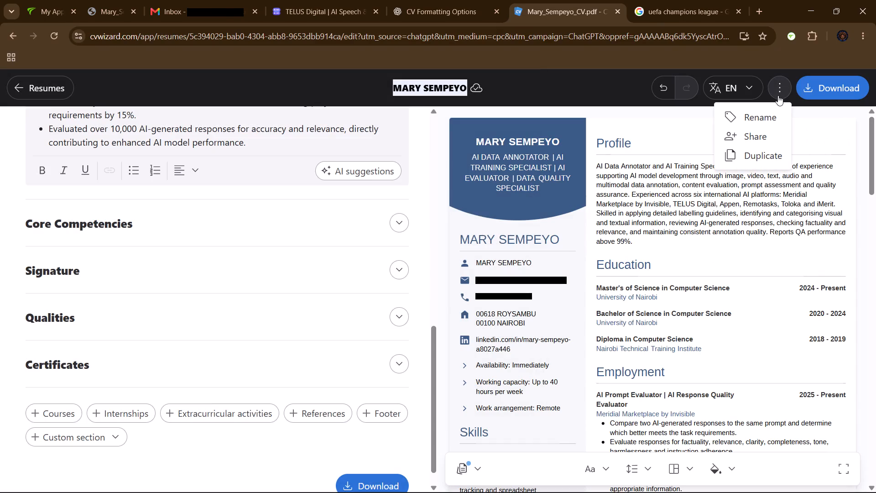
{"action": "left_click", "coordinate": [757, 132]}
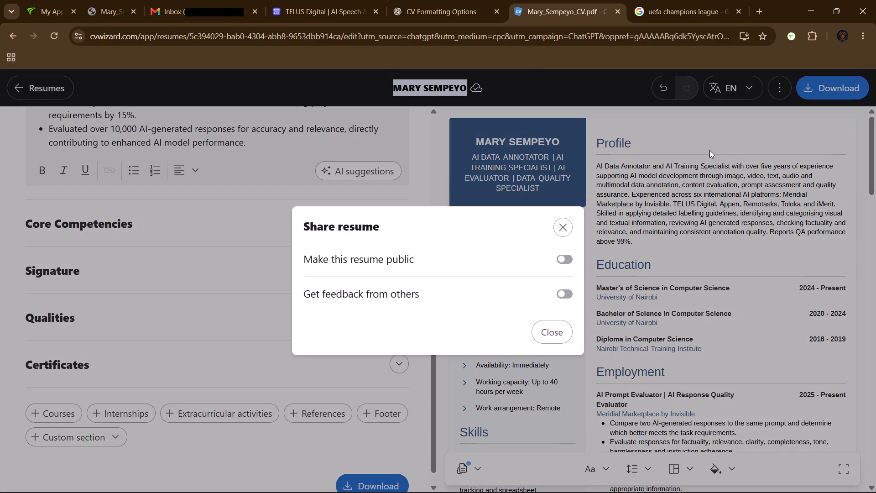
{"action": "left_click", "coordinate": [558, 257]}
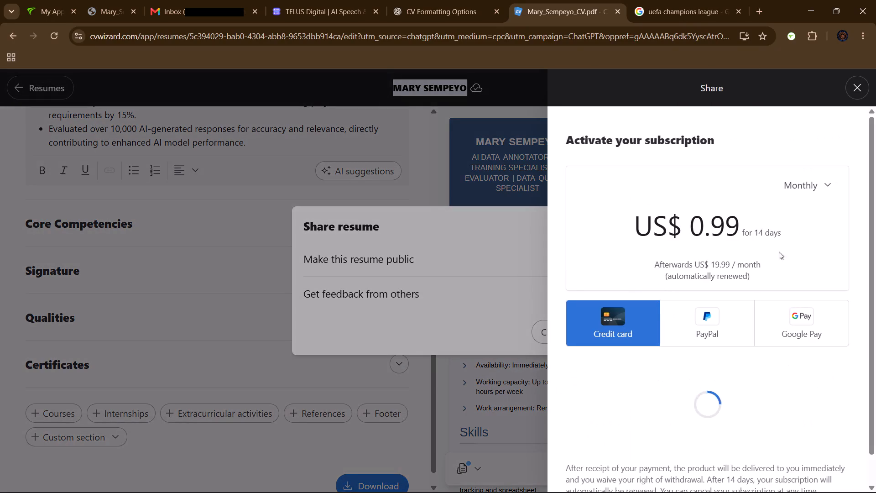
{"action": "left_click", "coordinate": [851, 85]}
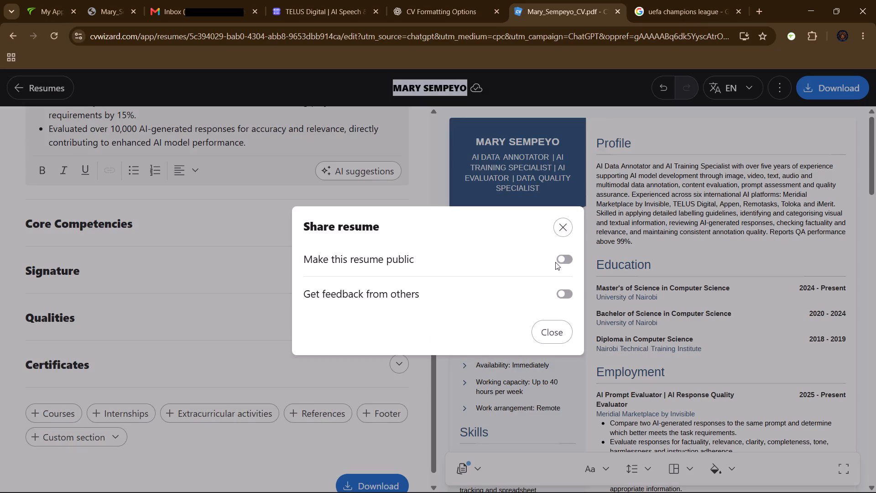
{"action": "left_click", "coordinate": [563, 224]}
Review the whole CV preview from the Profile section down to Certificates and back to the beginning.
{"action": "scroll", "coordinate": [609, 325], "scroll_direction": "down", "scroll_amount": 5}
{"action": "scroll", "coordinate": [609, 325], "scroll_direction": "up", "scroll_amount": 6}
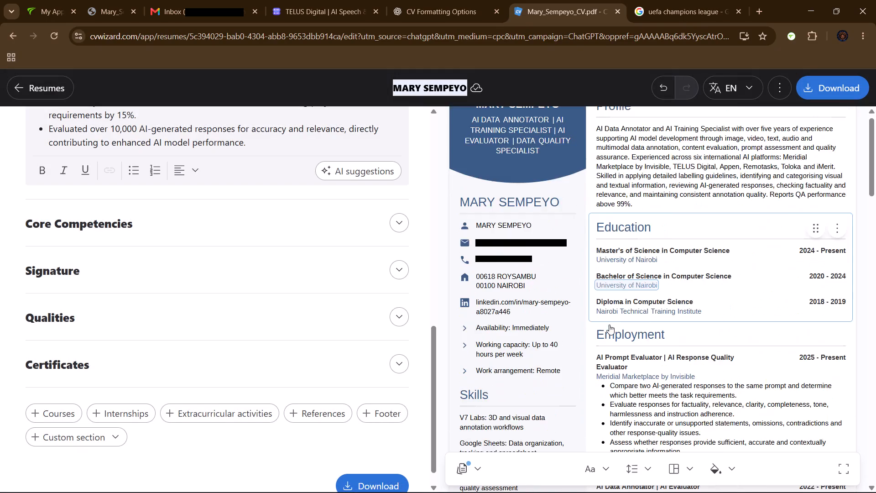
{"action": "scroll", "coordinate": [609, 325], "scroll_direction": "up", "scroll_amount": 2}
{"action": "scroll", "coordinate": [609, 325], "scroll_direction": "down", "scroll_amount": 1}
{"action": "scroll", "coordinate": [609, 325], "scroll_direction": "up", "scroll_amount": 3}
{"action": "scroll", "coordinate": [611, 329], "scroll_direction": "down", "scroll_amount": 3}
{"action": "scroll", "coordinate": [612, 334], "scroll_direction": "up", "scroll_amount": 2}
{"action": "scroll", "coordinate": [612, 336], "scroll_direction": "down", "scroll_amount": 15}
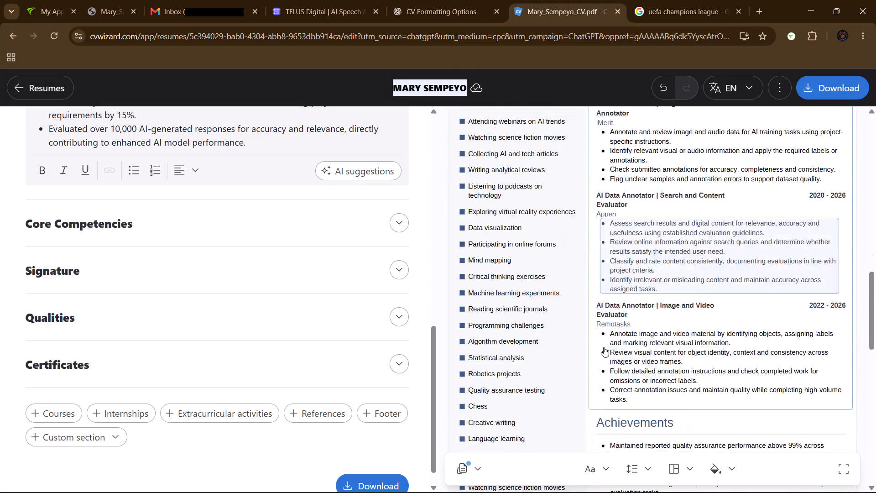
{"action": "scroll", "coordinate": [604, 347], "scroll_direction": "down", "scroll_amount": 17}
{"action": "scroll", "coordinate": [677, 362], "scroll_direction": "up", "scroll_amount": 2}
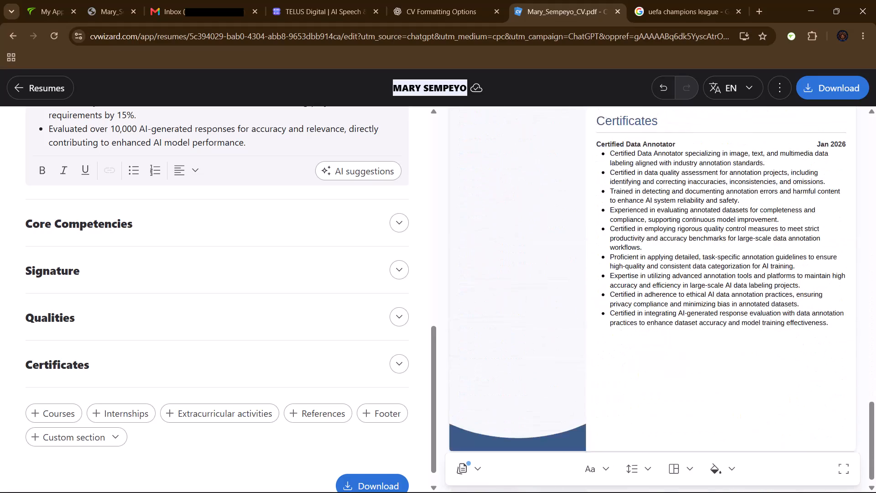
{"action": "scroll", "coordinate": [677, 362], "scroll_direction": "up", "scroll_amount": 20}
{"action": "scroll", "coordinate": [677, 362], "scroll_direction": "up", "scroll_amount": 9}
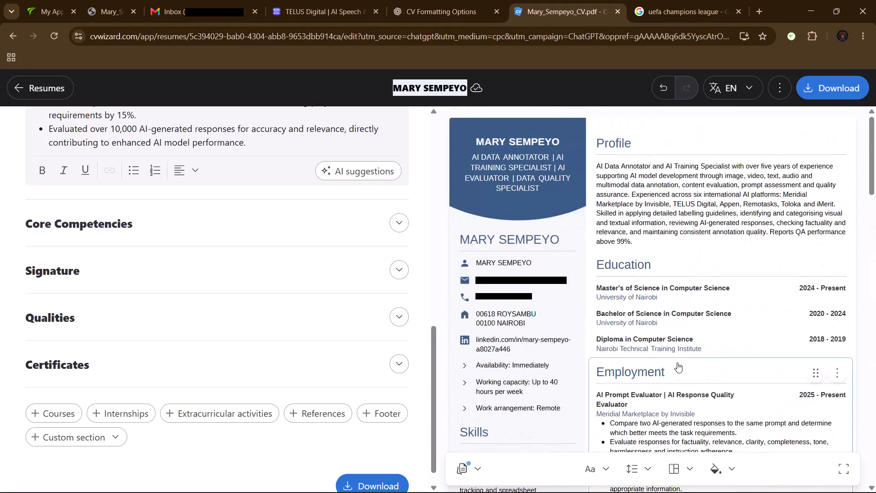
Rename the Profile section heading as PROFILE SUMMARY.
{"action": "left_click", "coordinate": [617, 141]}
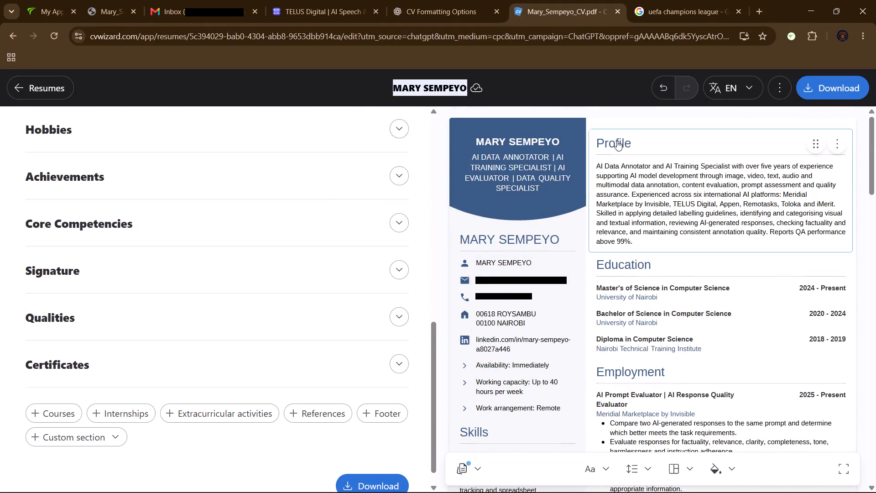
{"action": "scroll", "coordinate": [176, 209], "scroll_direction": "up", "scroll_amount": 1}
{"action": "scroll", "coordinate": [176, 209], "scroll_direction": "down", "scroll_amount": 1}
{"action": "scroll", "coordinate": [176, 209], "scroll_direction": "up", "scroll_amount": 4}
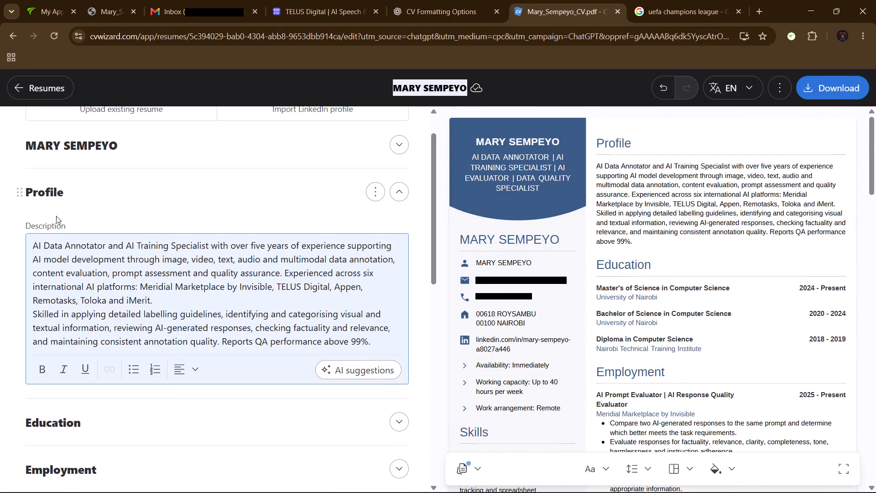
{"action": "left_click", "coordinate": [56, 187]}
{"action": "left_click", "coordinate": [66, 193]}
{"action": "double_click", "coordinate": [66, 193]}
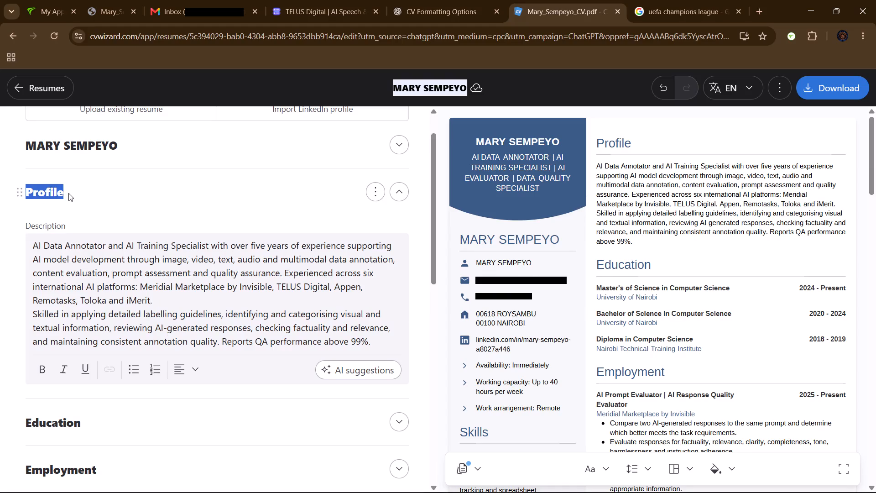
{"action": "left_click", "coordinate": [68, 193]}
{"action": "left_click", "coordinate": [67, 194]}
{"action": "left_click", "coordinate": [64, 189]}
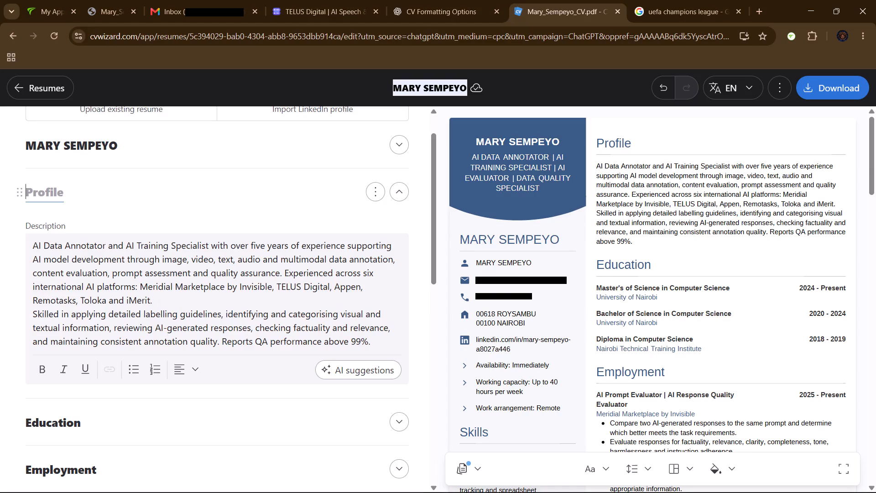
{"action": "key", "text": "p"}
{"action": "type", "text": "ROFILE SUMMARY"}
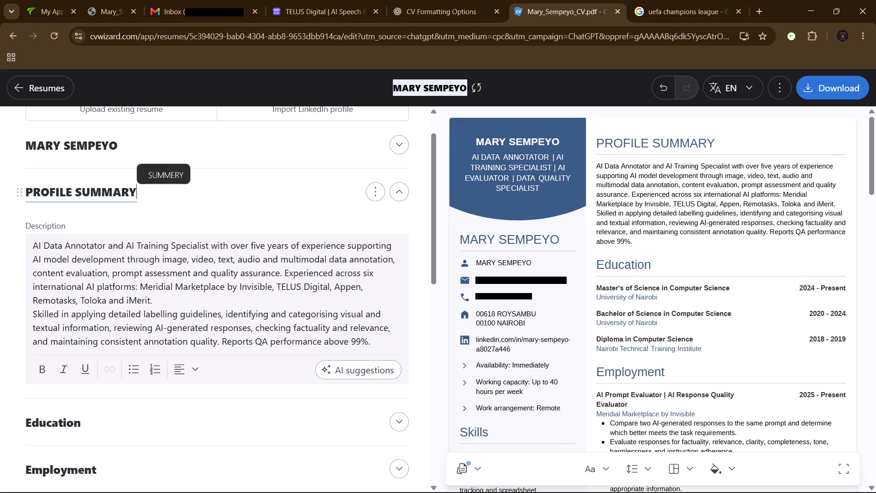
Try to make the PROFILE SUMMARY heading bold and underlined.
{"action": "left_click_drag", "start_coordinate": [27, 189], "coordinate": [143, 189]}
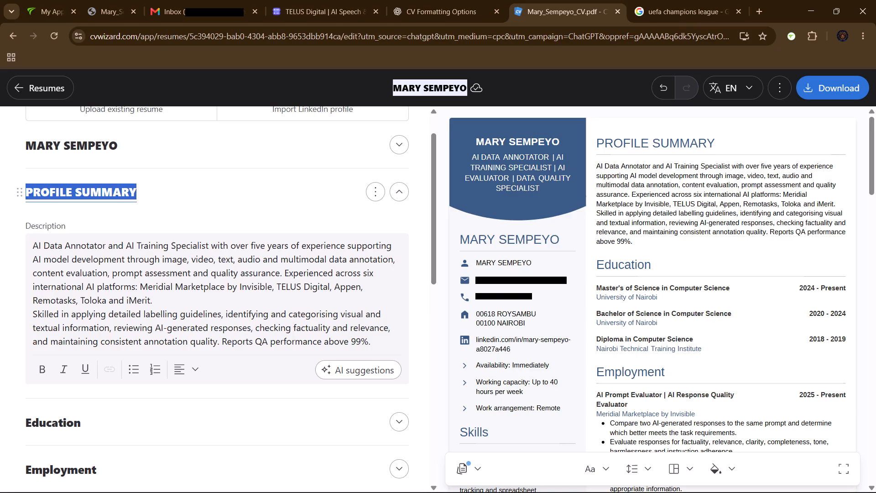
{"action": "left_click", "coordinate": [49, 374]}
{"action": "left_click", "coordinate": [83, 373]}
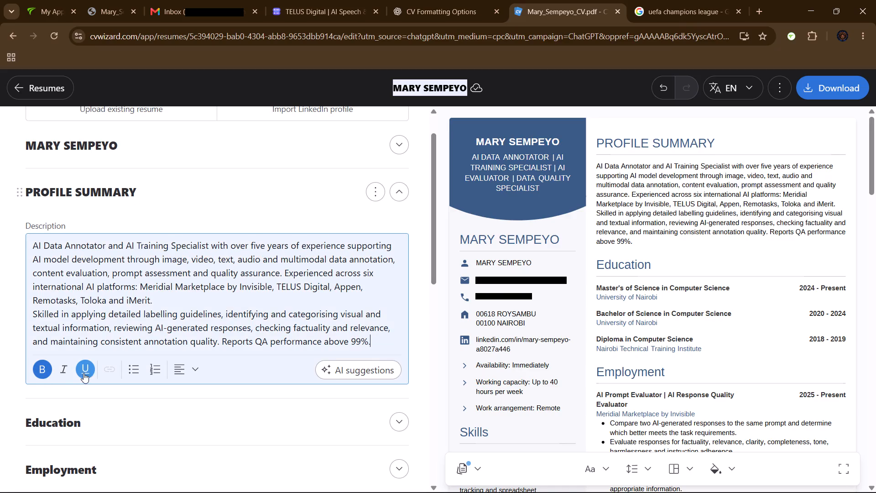
Expand the personal details section and look through its fields and the list of remaining CV sections.
{"action": "left_click", "coordinate": [122, 144]}
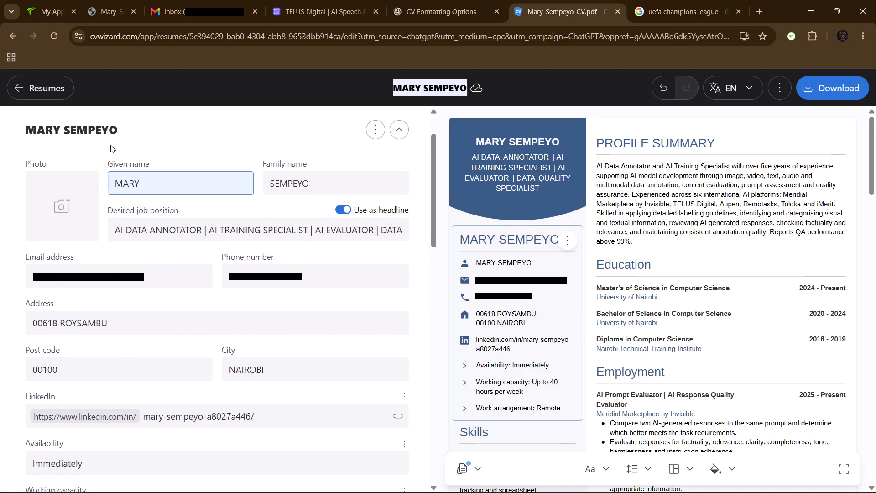
{"action": "scroll", "coordinate": [100, 145], "scroll_direction": "up", "scroll_amount": 1}
{"action": "scroll", "coordinate": [125, 215], "scroll_direction": "down", "scroll_amount": 2}
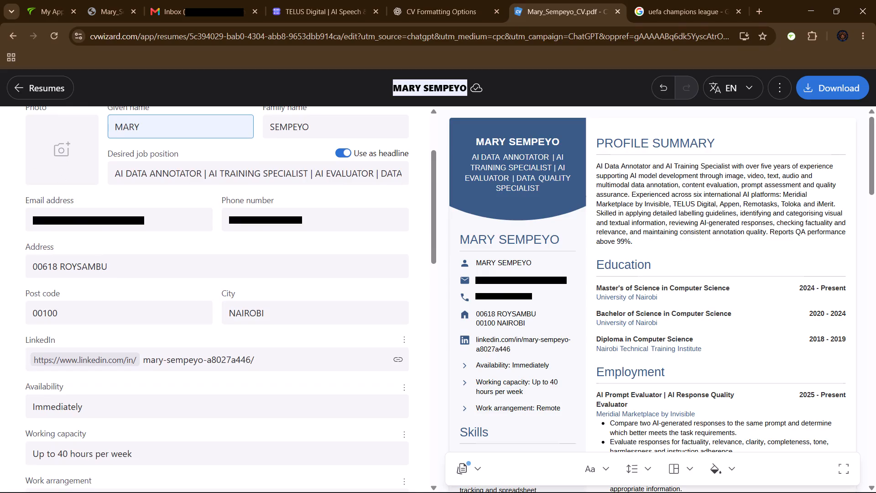
{"action": "scroll", "coordinate": [113, 281], "scroll_direction": "down", "scroll_amount": 6}
{"action": "scroll", "coordinate": [92, 315], "scroll_direction": "down", "scroll_amount": 5}
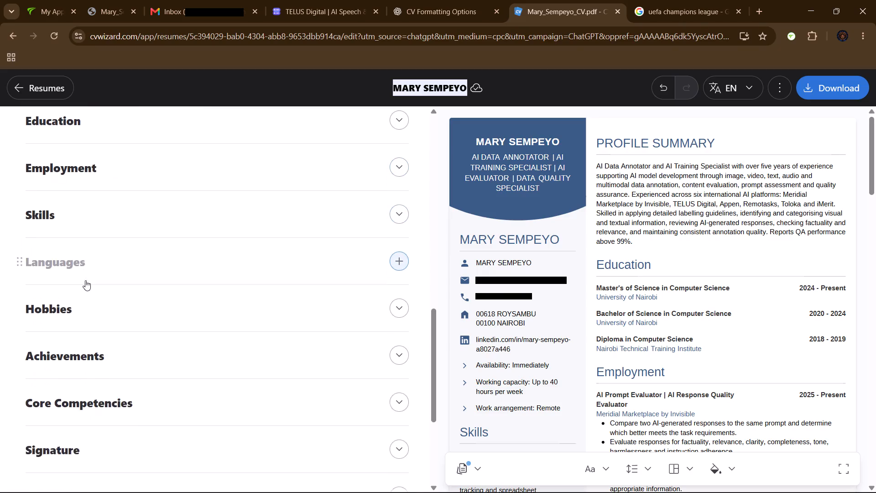
{"action": "scroll", "coordinate": [85, 280], "scroll_direction": "down", "scroll_amount": 4}
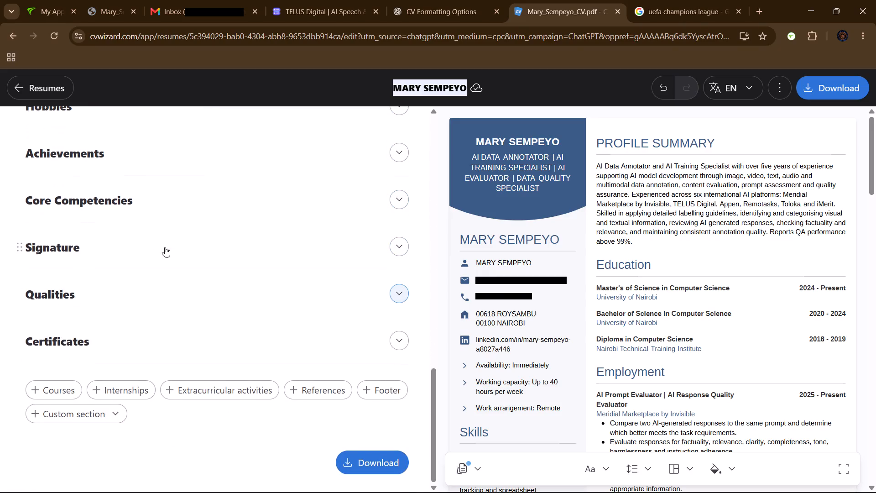
{"action": "scroll", "coordinate": [177, 242], "scroll_direction": "up", "scroll_amount": 5}
{"action": "scroll", "coordinate": [238, 229], "scroll_direction": "up", "scroll_amount": 18}
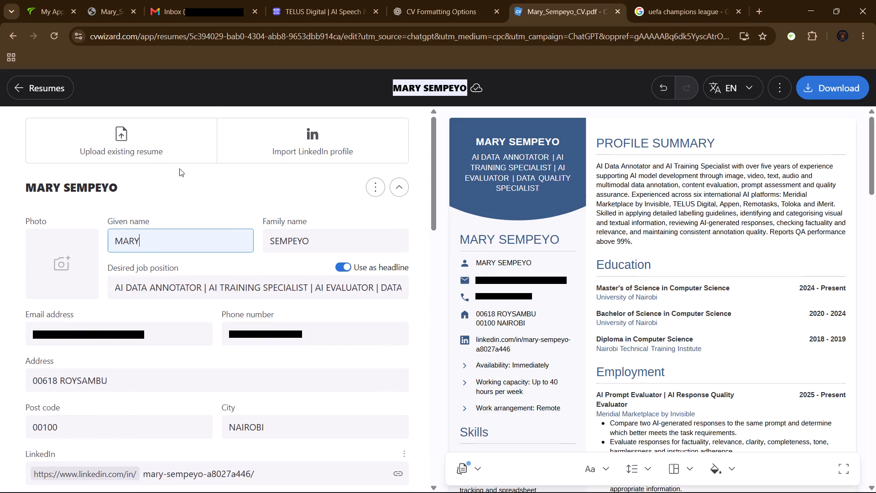
Open the options for the personal details section.
{"action": "left_click", "coordinate": [182, 173]}
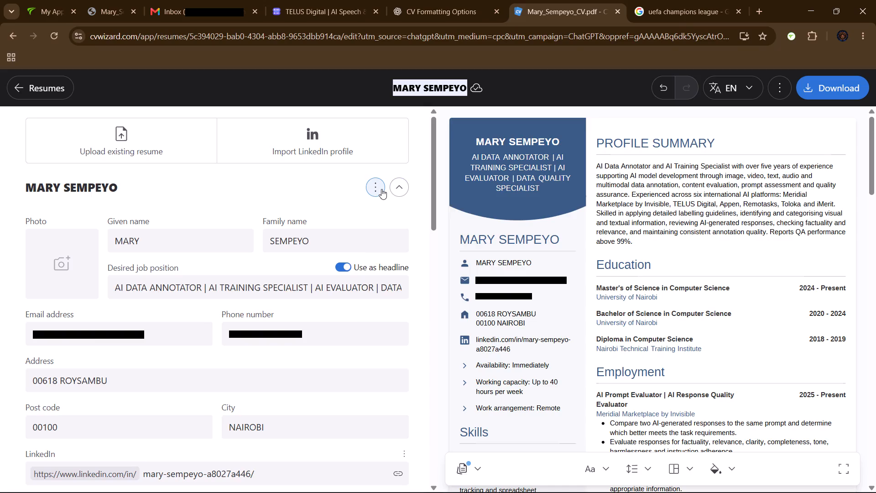
{"action": "left_click", "coordinate": [381, 189]}
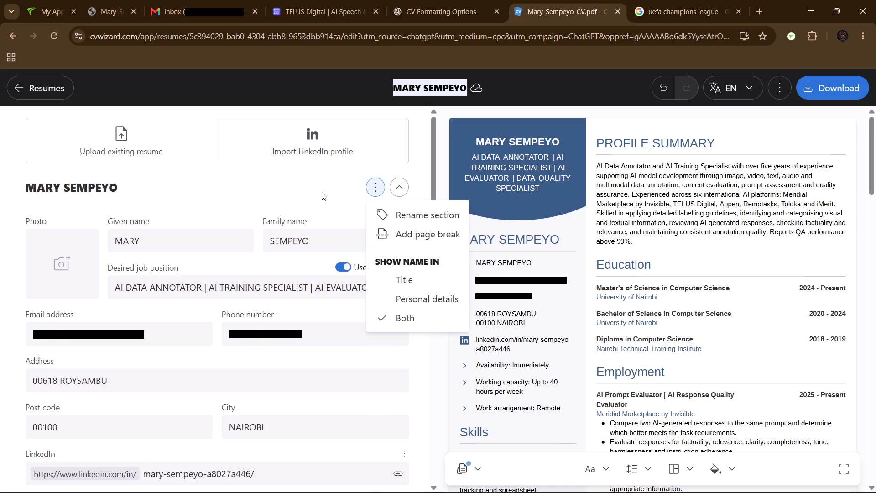
Set the personal details section to show the name in the Title only.
{"action": "left_click", "coordinate": [322, 192]}
{"action": "left_click", "coordinate": [378, 193]}
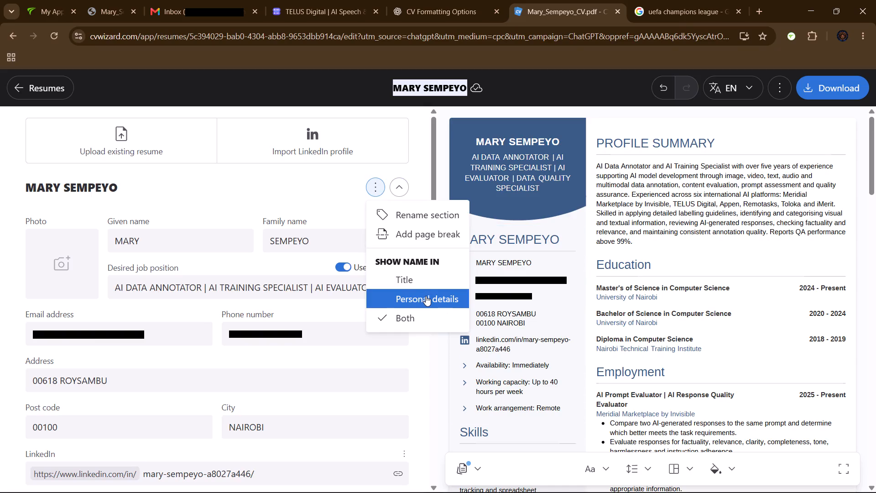
{"action": "left_click", "coordinate": [419, 284]}
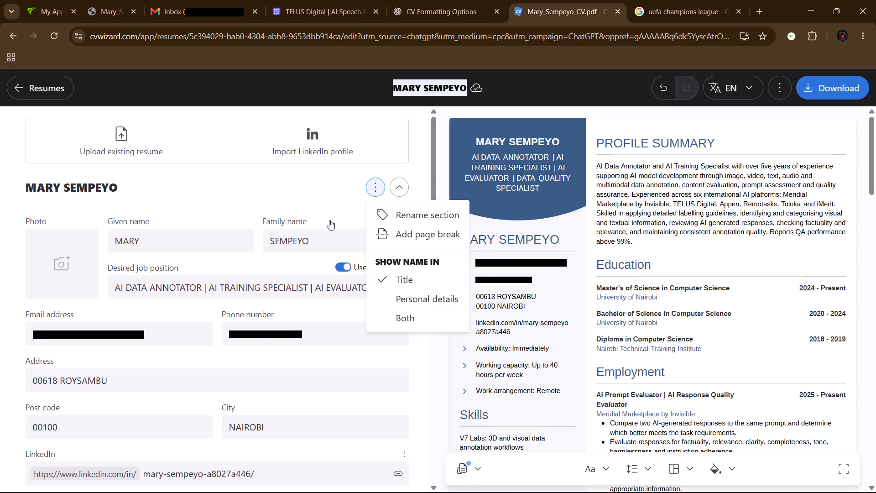
{"action": "left_click", "coordinate": [321, 196]}
{"action": "scroll", "coordinate": [533, 310], "scroll_direction": "down", "scroll_amount": 2}
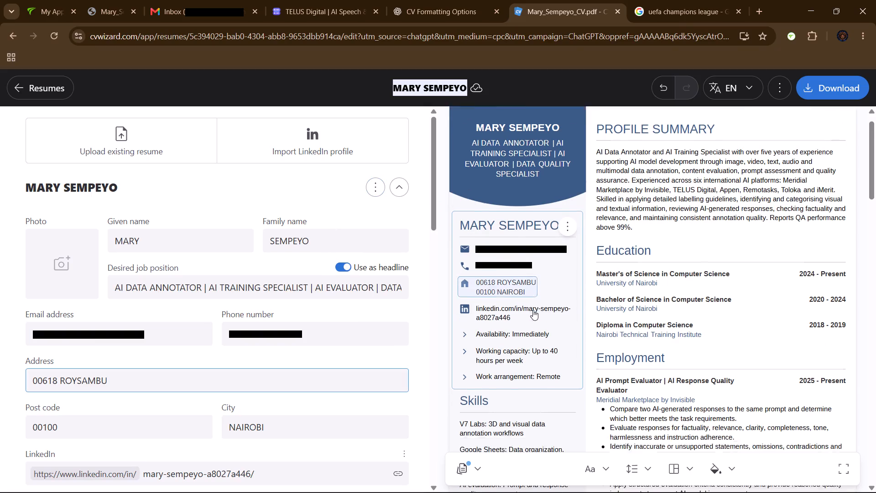
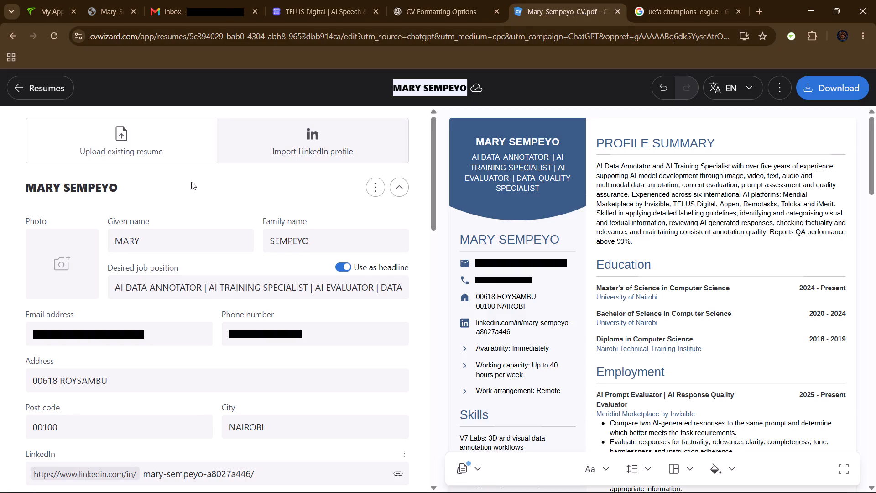
Look through the remaining CV sections and review the resume preview through to the Certificates section on its last page.
{"action": "scroll", "coordinate": [117, 161], "scroll_direction": "down", "scroll_amount": 19}
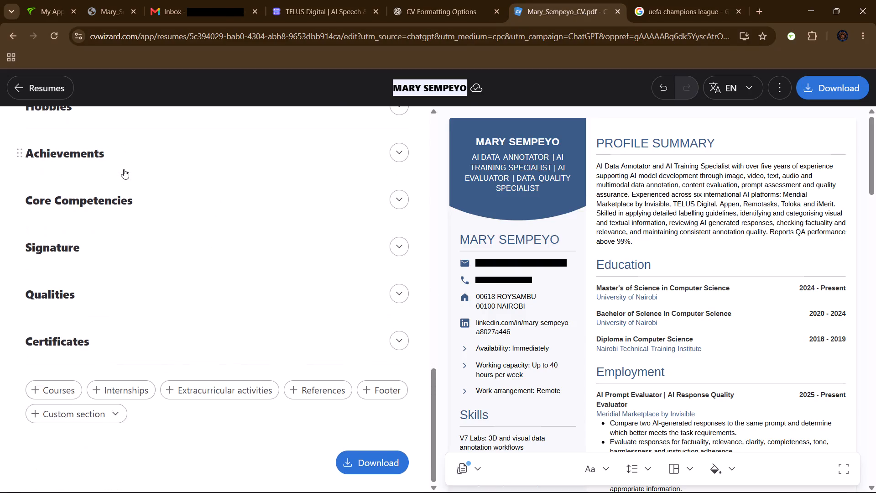
{"action": "scroll", "coordinate": [124, 169], "scroll_direction": "down", "scroll_amount": 2}
{"action": "scroll", "coordinate": [679, 168], "scroll_direction": "down", "scroll_amount": 20}
{"action": "scroll", "coordinate": [679, 168], "scroll_direction": "down", "scroll_amount": 4}
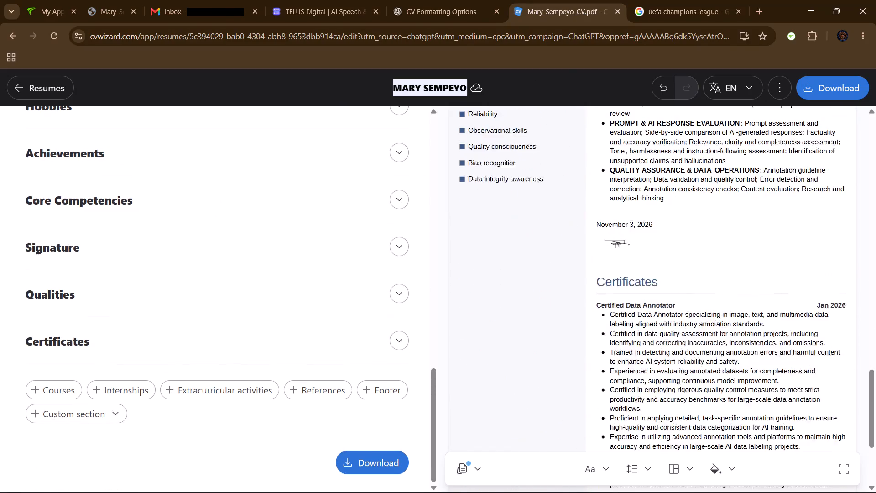
{"action": "scroll", "coordinate": [751, 219], "scroll_direction": "down", "scroll_amount": 8}
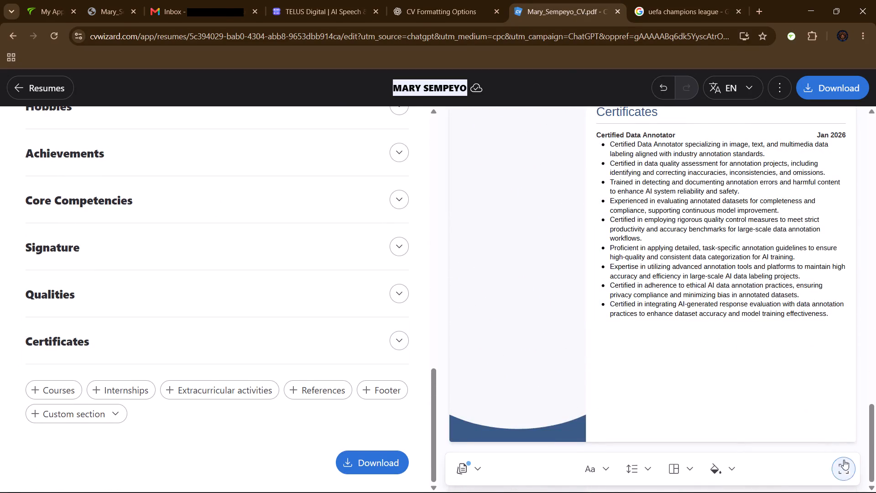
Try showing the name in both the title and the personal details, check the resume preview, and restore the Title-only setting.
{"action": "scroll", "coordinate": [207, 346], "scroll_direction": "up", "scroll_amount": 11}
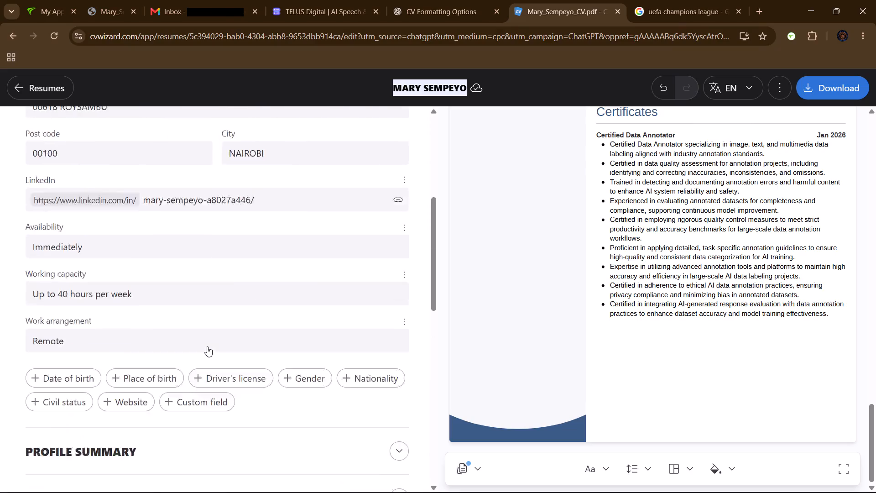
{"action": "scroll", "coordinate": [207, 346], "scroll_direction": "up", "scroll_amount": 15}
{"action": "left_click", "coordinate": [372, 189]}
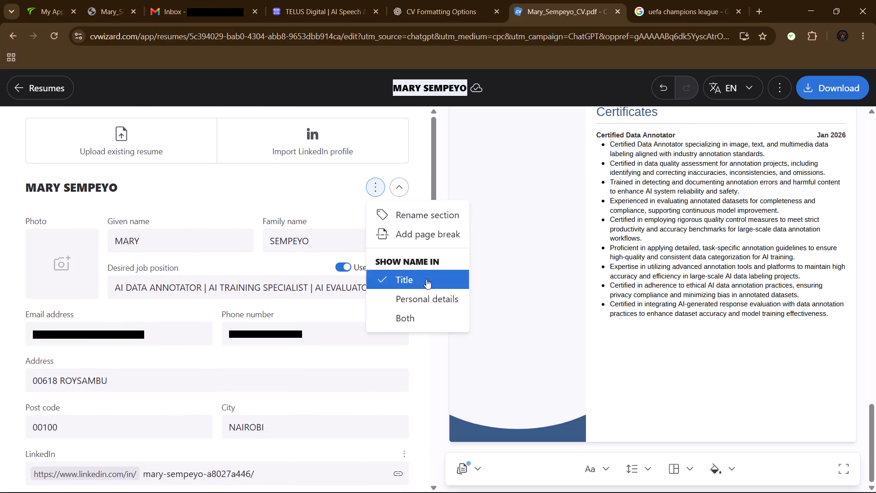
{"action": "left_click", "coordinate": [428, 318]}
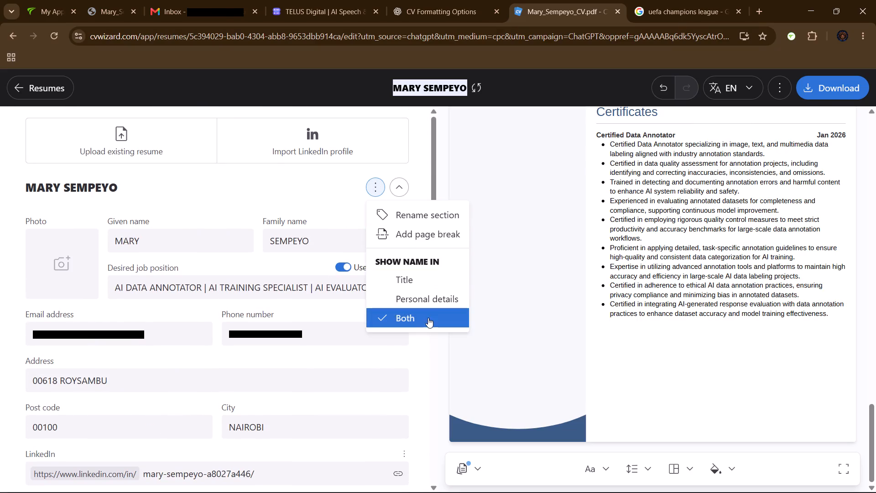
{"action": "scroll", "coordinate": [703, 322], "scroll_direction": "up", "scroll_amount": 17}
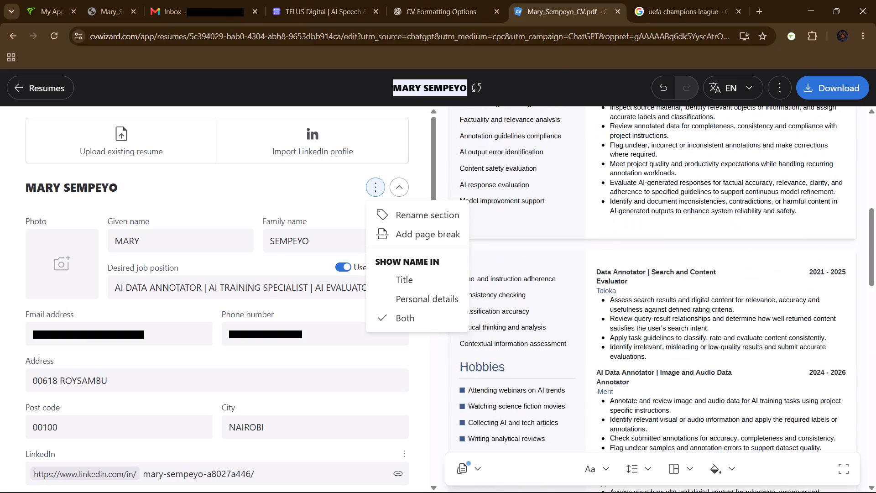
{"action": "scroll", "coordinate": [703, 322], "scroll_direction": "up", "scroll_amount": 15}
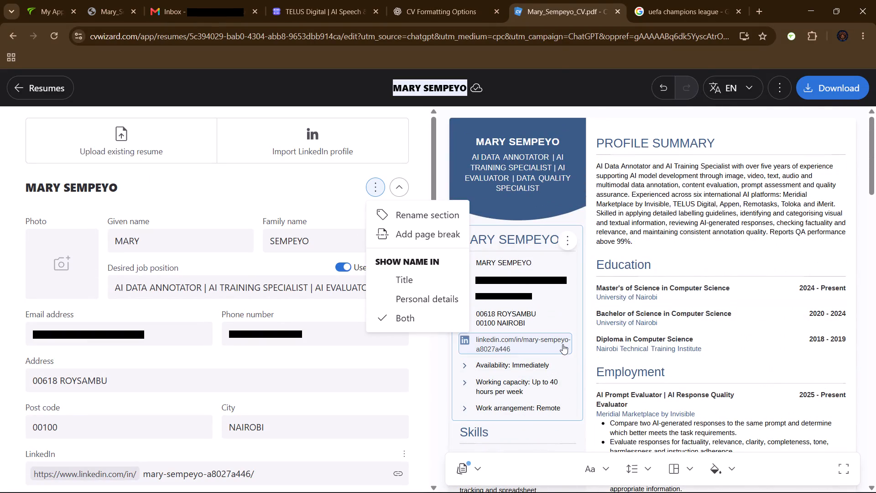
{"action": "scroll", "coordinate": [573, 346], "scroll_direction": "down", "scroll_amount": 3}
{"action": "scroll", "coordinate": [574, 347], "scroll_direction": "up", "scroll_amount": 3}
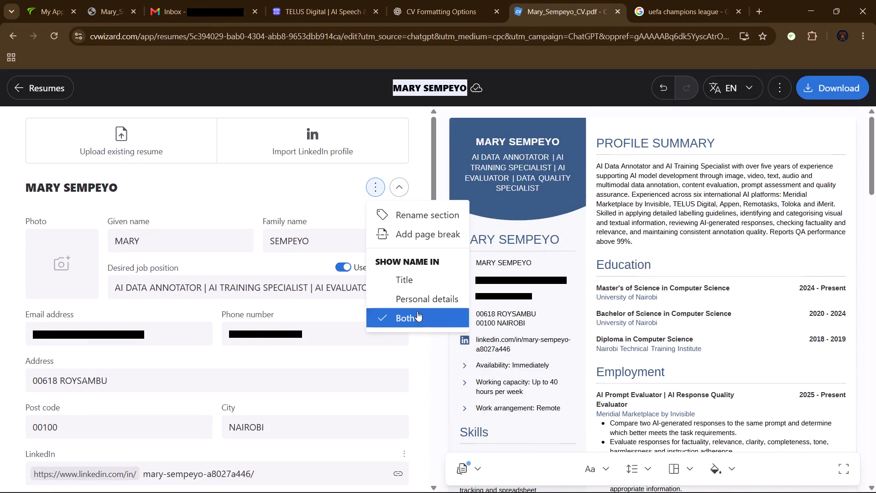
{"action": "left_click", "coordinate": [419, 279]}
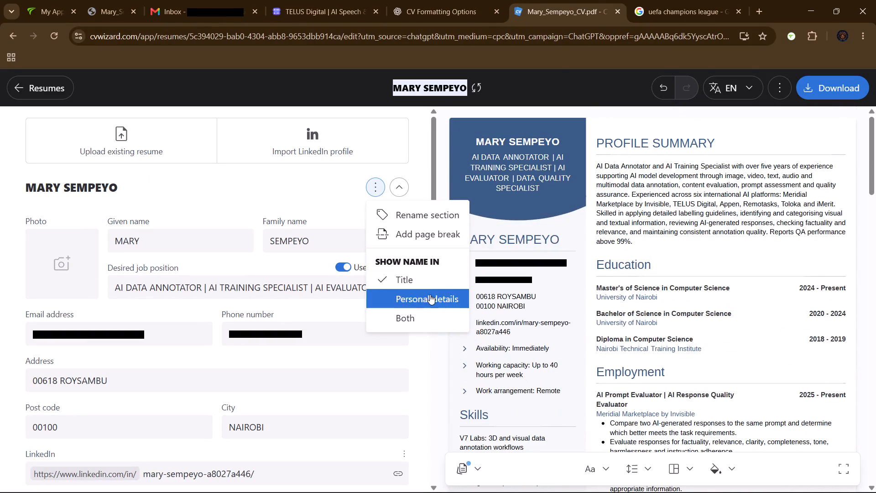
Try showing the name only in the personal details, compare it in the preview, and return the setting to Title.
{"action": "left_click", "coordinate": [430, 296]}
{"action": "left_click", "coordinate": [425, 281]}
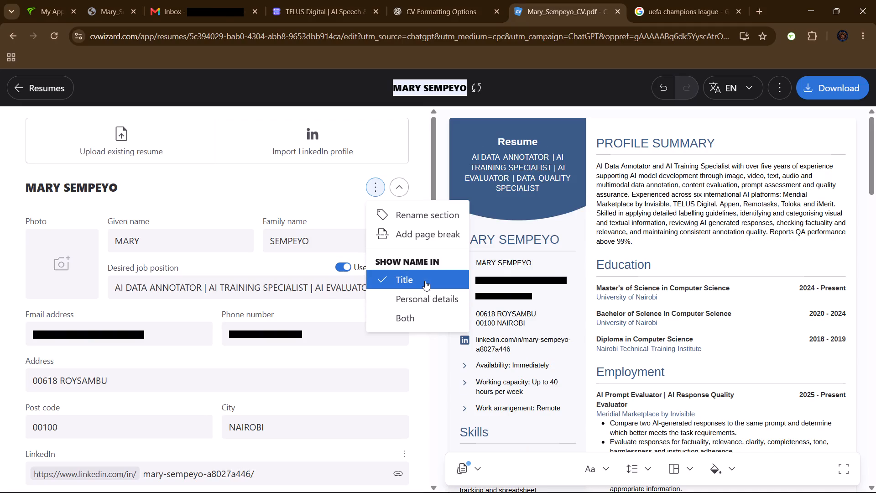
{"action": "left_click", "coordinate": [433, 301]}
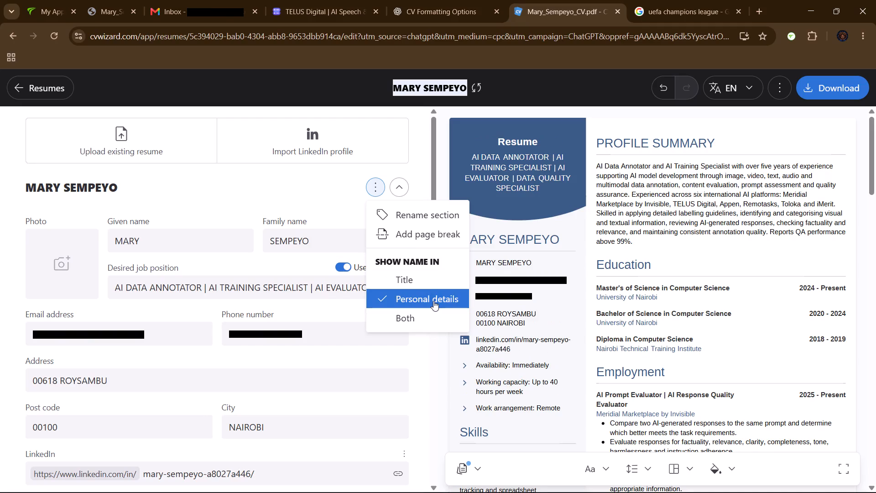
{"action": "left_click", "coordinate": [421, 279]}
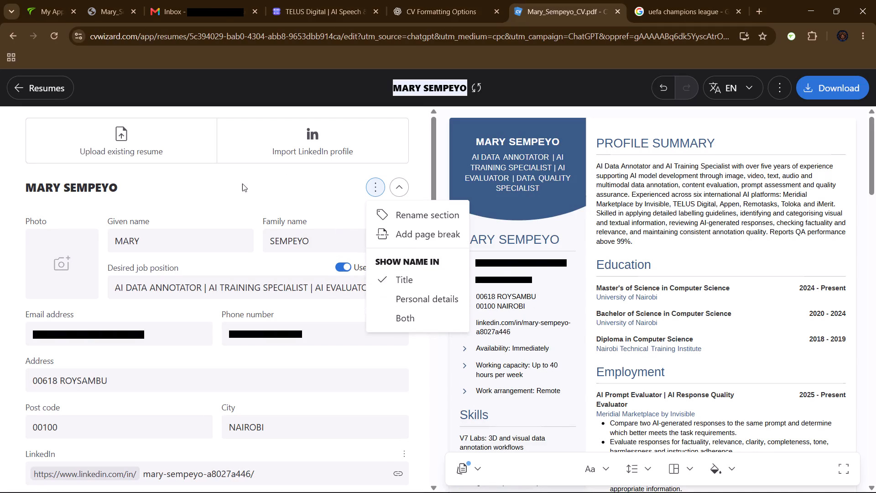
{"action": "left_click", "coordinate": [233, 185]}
Start the resume download and review the subscription terms and payment options it offers.
{"action": "scroll", "coordinate": [265, 199], "scroll_direction": "down", "scroll_amount": 1}
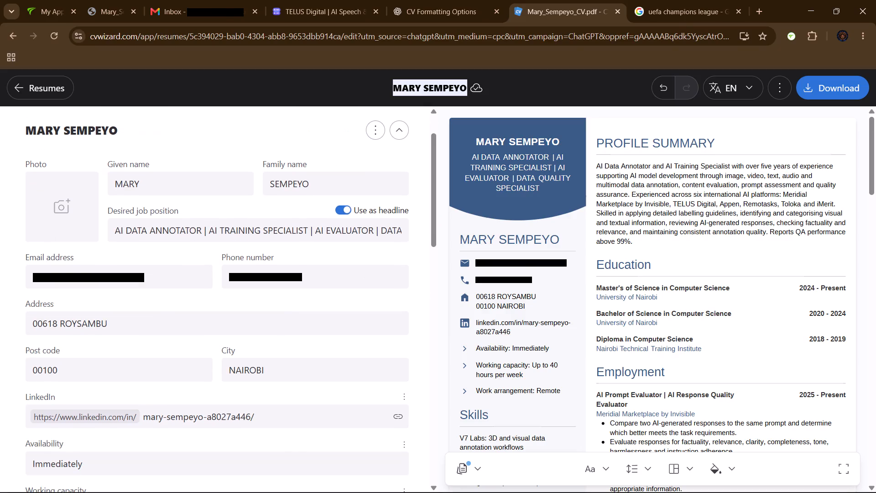
{"action": "scroll", "coordinate": [288, 286], "scroll_direction": "down", "scroll_amount": 12}
{"action": "scroll", "coordinate": [324, 292], "scroll_direction": "down", "scroll_amount": 4}
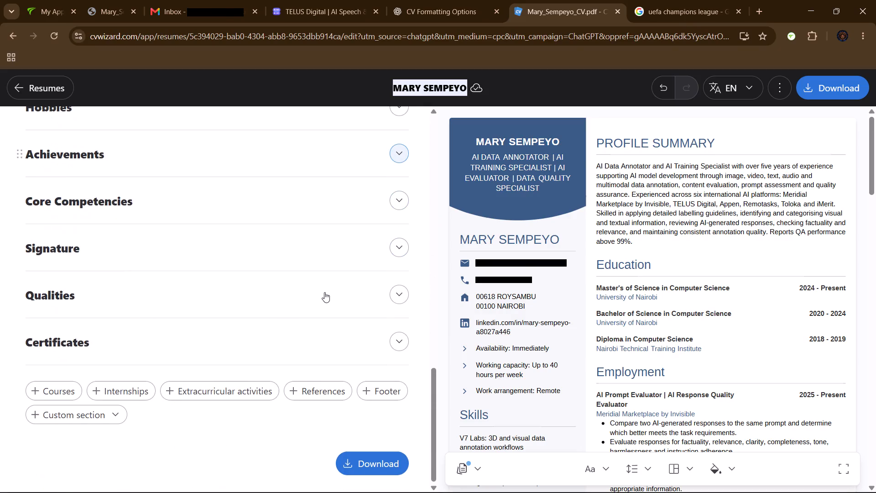
{"action": "scroll", "coordinate": [324, 292], "scroll_direction": "down", "scroll_amount": 6}
{"action": "left_click", "coordinate": [377, 460]}
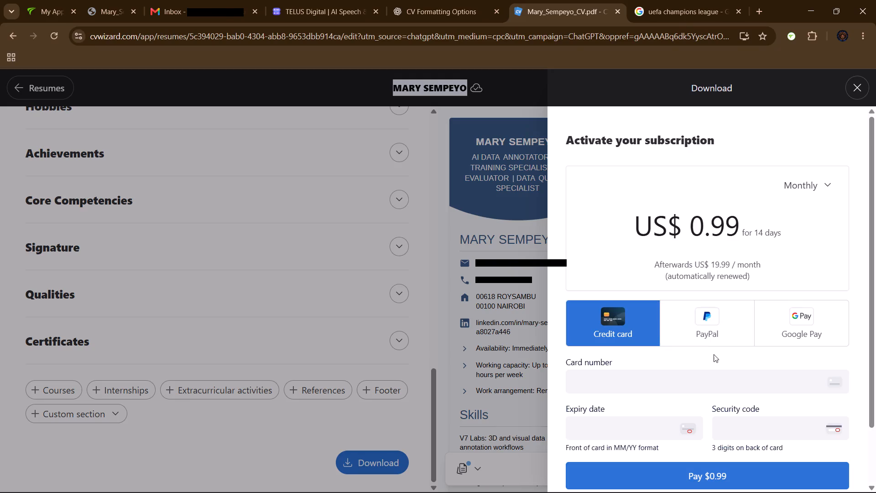
{"action": "scroll", "coordinate": [699, 395], "scroll_direction": "down", "scroll_amount": 6}
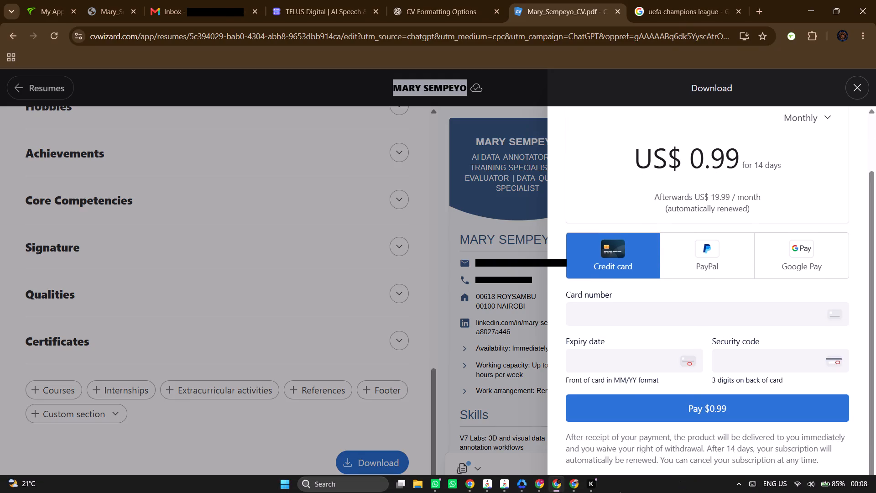